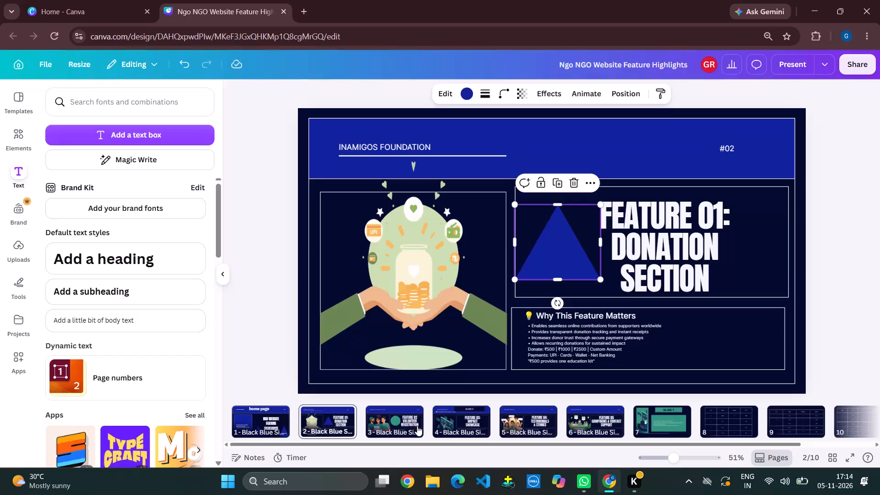
# On page 5, shift the testimonials group illustration slightly down and to the right, so its edge meets the Feature 04 title frame.
pyautogui.click(394, 422)
pyautogui.click(470, 422)
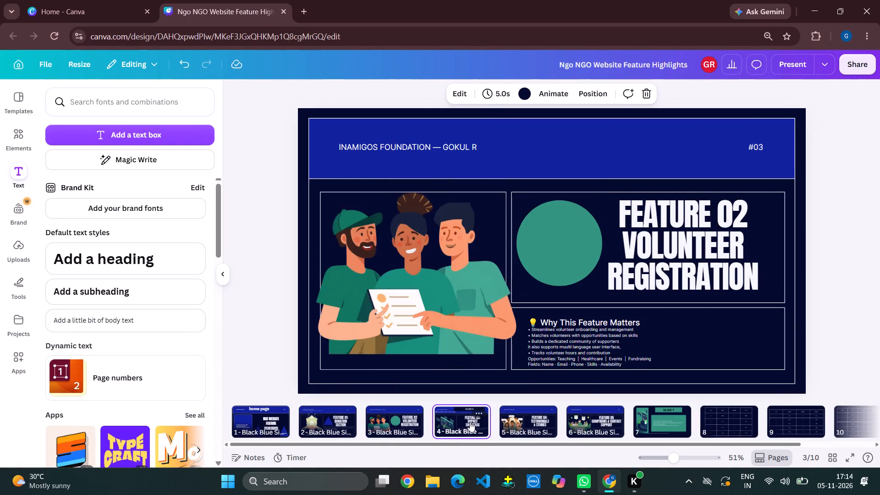
pyautogui.click(532, 417)
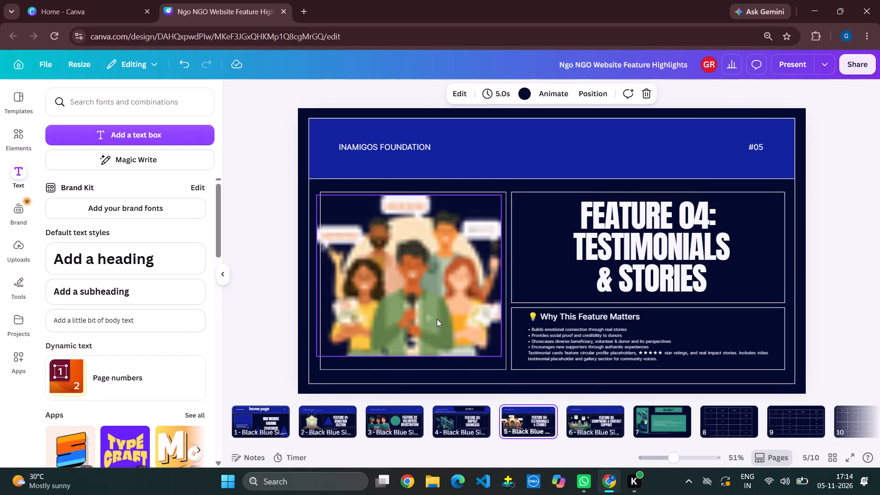
pyautogui.doubleClick(437, 319)
pyautogui.moveTo(427, 339); pyautogui.dragTo(437, 341)
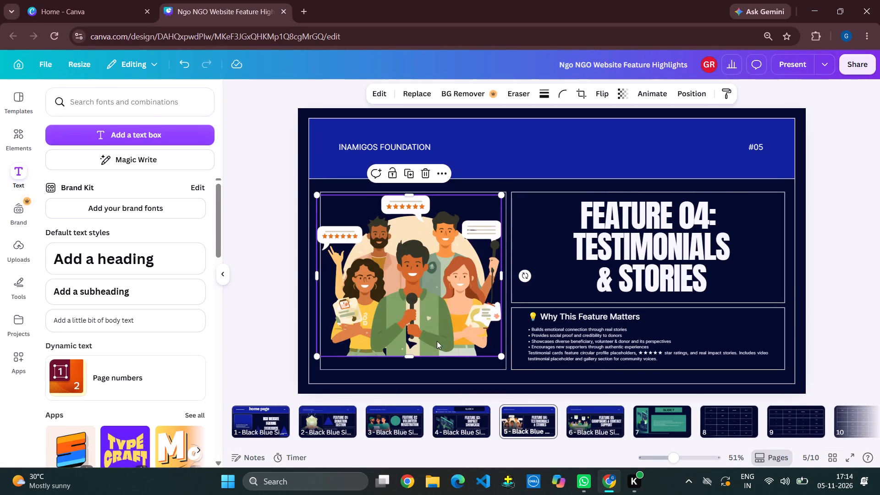
pyautogui.moveTo(437, 341); pyautogui.dragTo(441, 349)
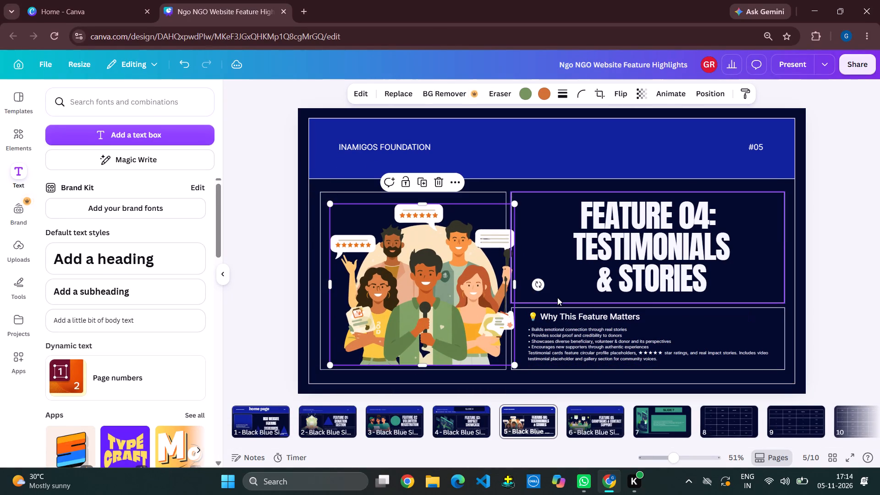
pyautogui.click(557, 297)
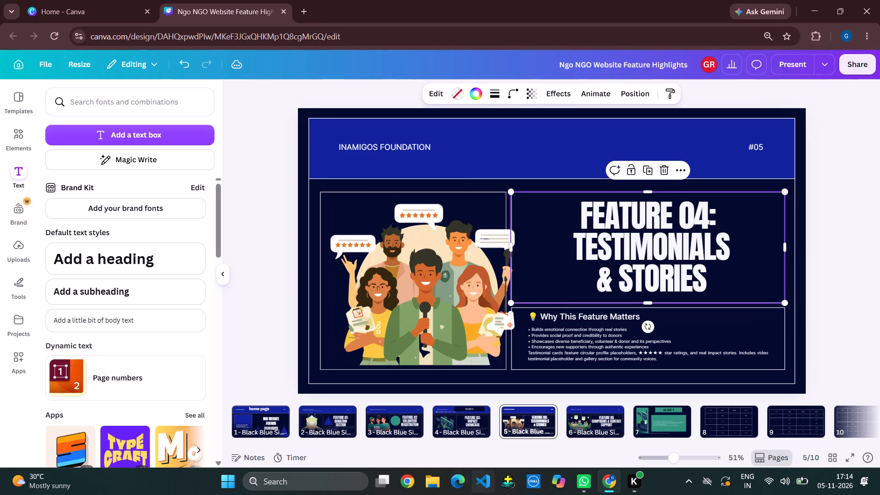
# Switch from the Canva design to a new Google Chrome window, choosing a browser profile for it.
pyautogui.click(416, 491)
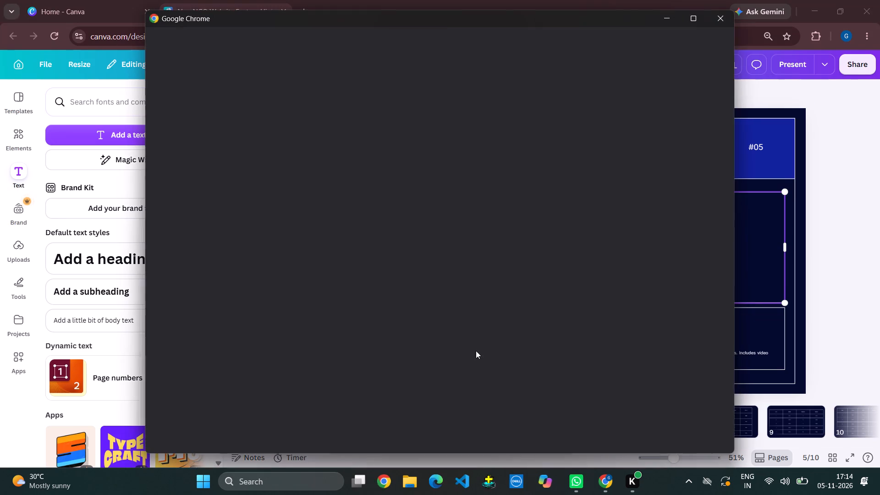
pyautogui.click(409, 248)
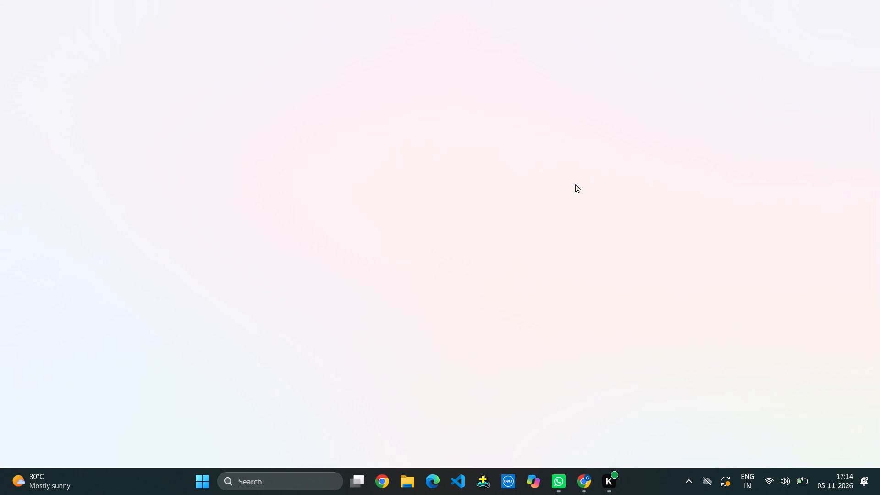
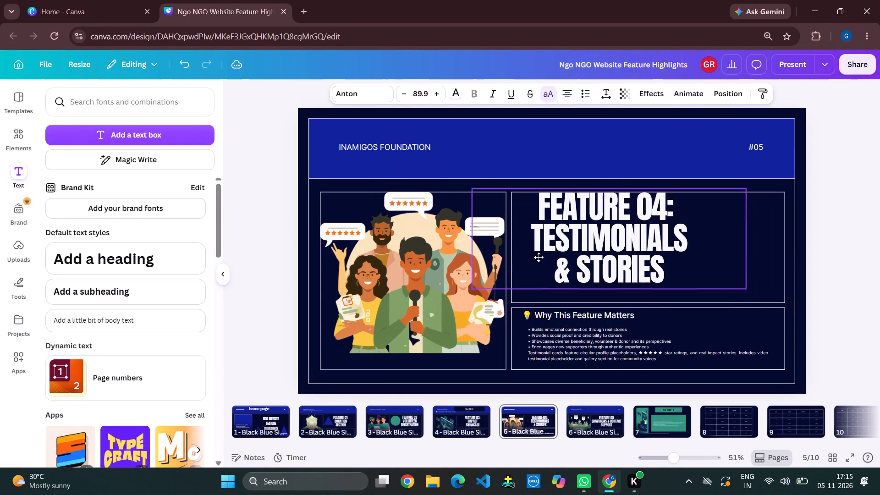
# On page 5, center the Feature 04 title in its frame and fit the "Why This Feature Matters" heading and bullets inside the frame below.
pyautogui.moveTo(539, 257); pyautogui.dragTo(537, 264)
pyautogui.moveTo(653, 337); pyautogui.dragTo(698, 334)
pyautogui.moveTo(622, 319); pyautogui.dragTo(654, 317)
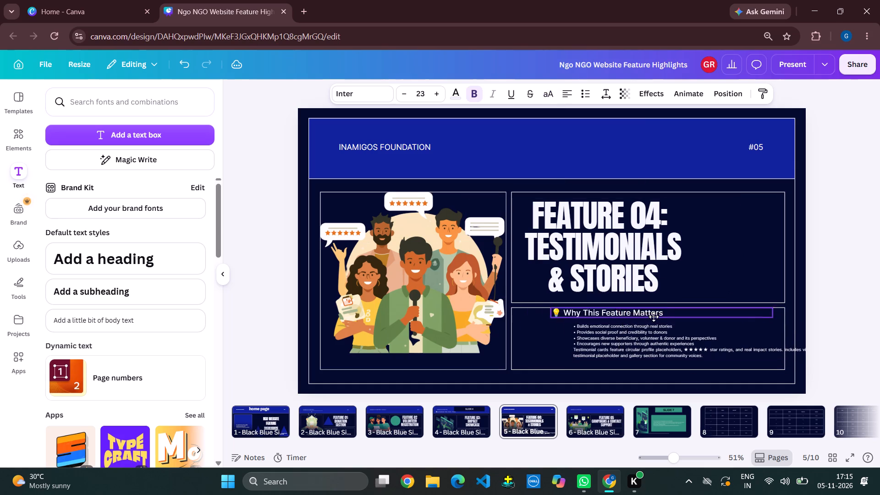
pyautogui.moveTo(654, 317); pyautogui.dragTo(670, 319)
pyautogui.moveTo(654, 262); pyautogui.dragTo(704, 267)
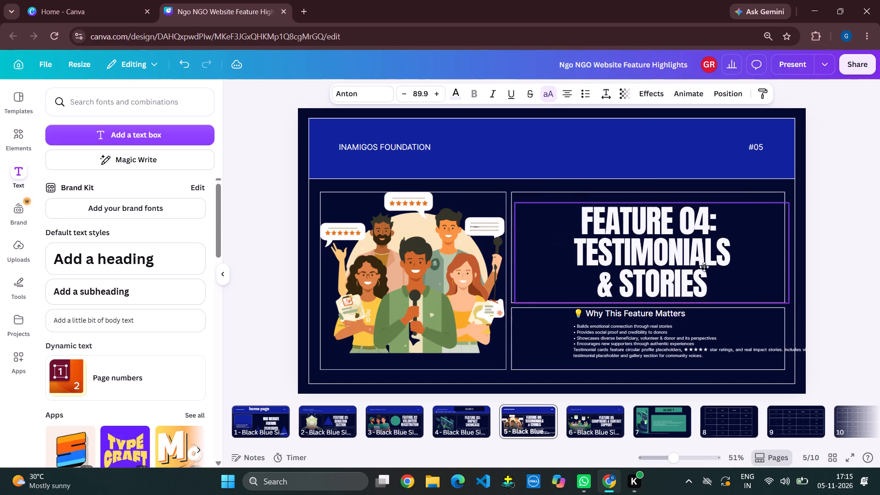
pyautogui.moveTo(704, 267); pyautogui.dragTo(705, 266)
pyautogui.moveTo(665, 354); pyautogui.dragTo(620, 377)
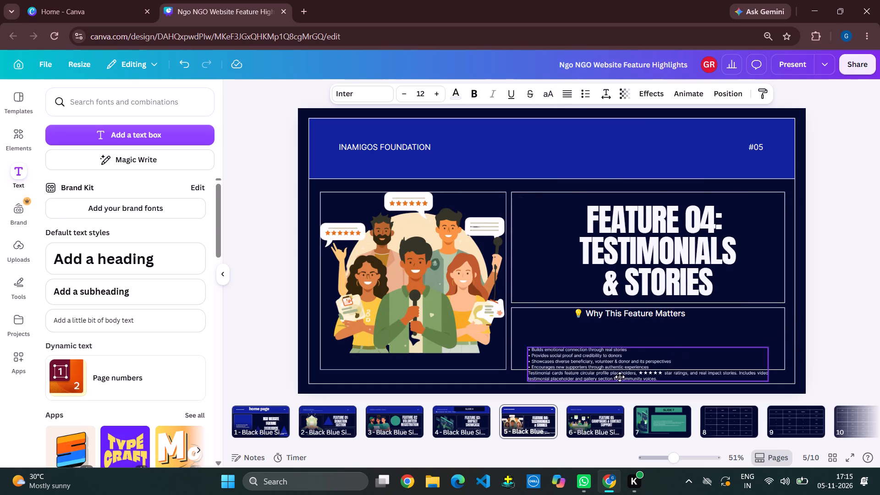
pyautogui.moveTo(620, 377); pyautogui.dragTo(609, 363)
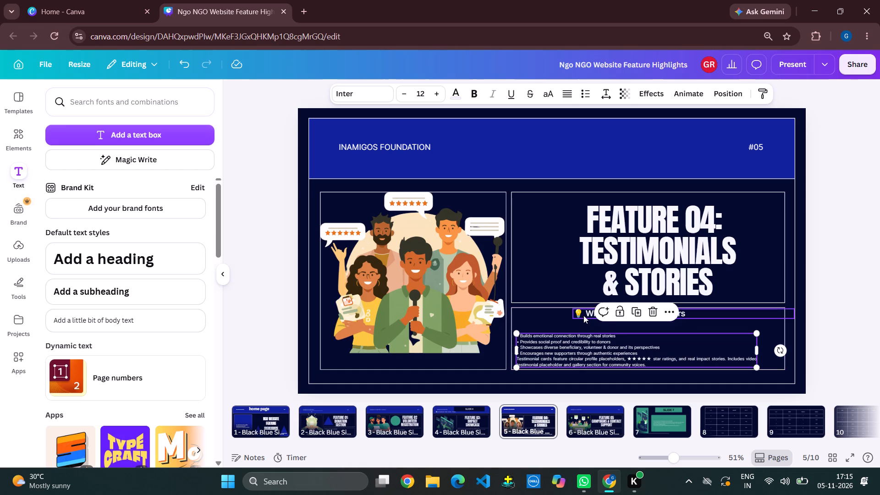
pyautogui.moveTo(583, 315); pyautogui.dragTo(530, 318)
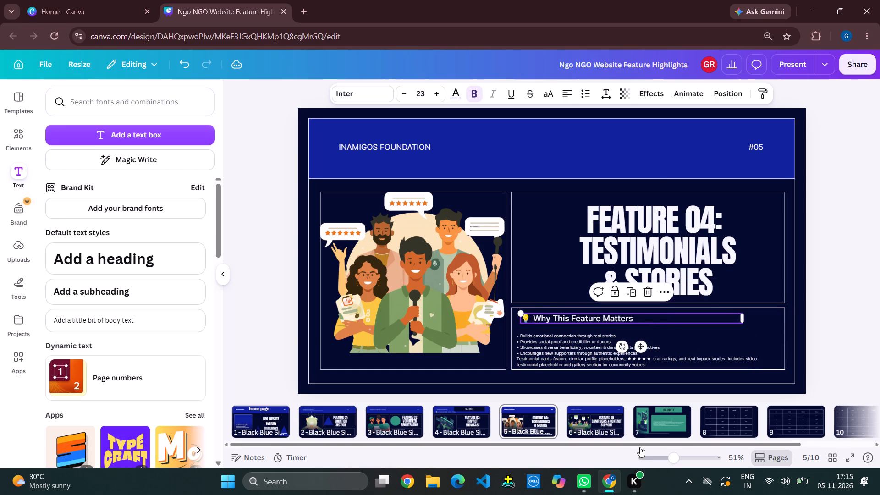
# On page 6, move the campaign and contact details text block up so its last line sits inside the lower frame.
pyautogui.click(595, 412)
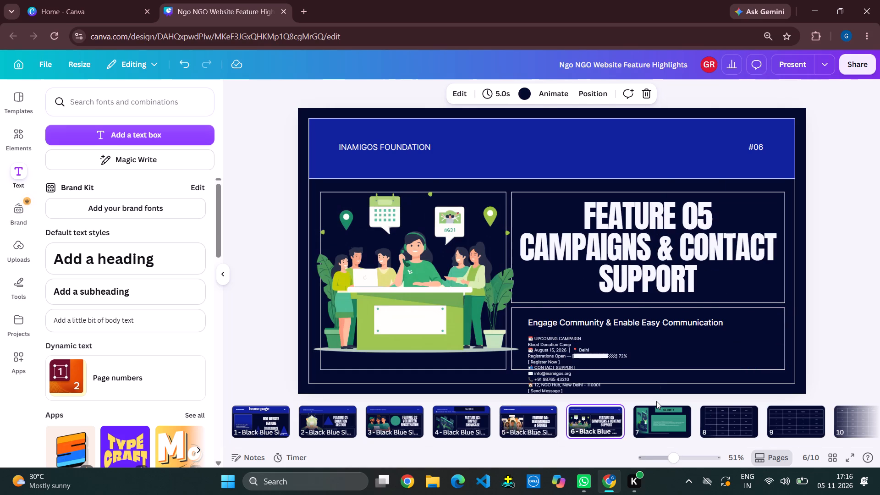
pyautogui.moveTo(566, 359); pyautogui.dragTo(547, 274)
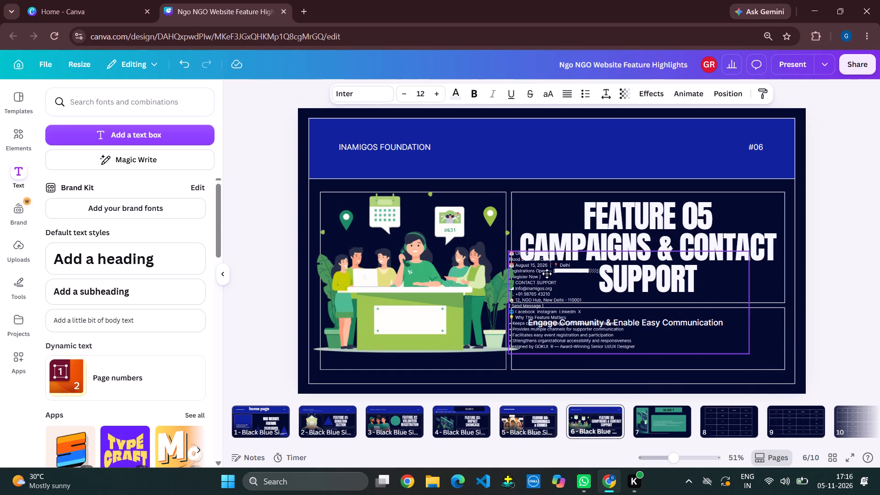
pyautogui.moveTo(547, 274); pyautogui.dragTo(556, 287)
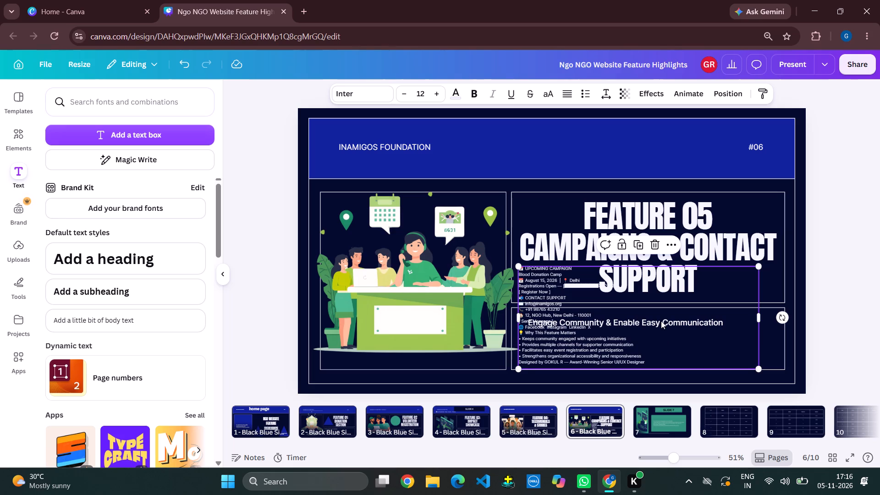
pyautogui.click(661, 321)
pyautogui.moveTo(661, 321); pyautogui.dragTo(663, 251)
pyautogui.moveTo(617, 289); pyautogui.dragTo(633, 338)
pyautogui.click(633, 338)
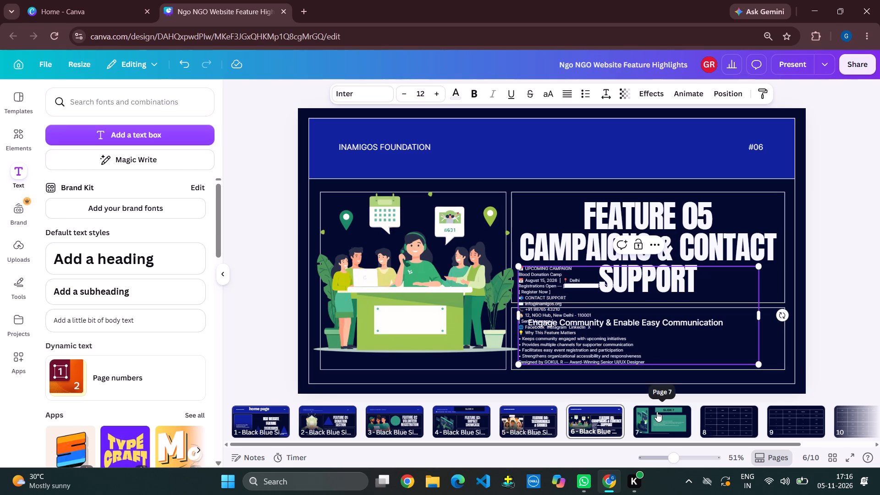
# On page 7, append to the body text's last line "and this one of the best company and giving valuable products and sdervices".
pyautogui.click(657, 412)
pyautogui.click(585, 281)
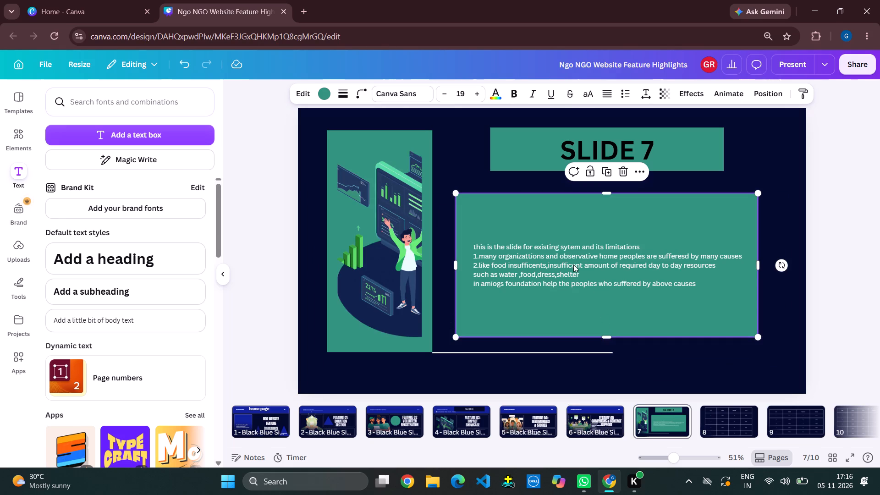
pyautogui.click(557, 278)
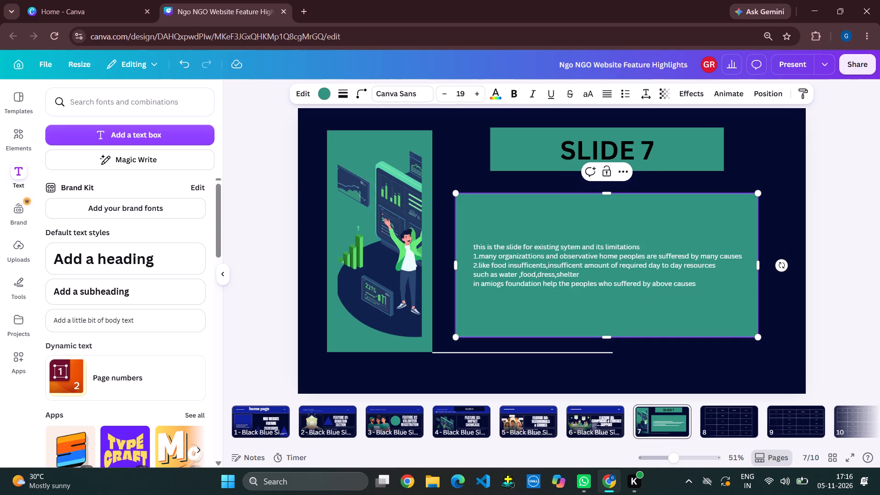
pyautogui.click(701, 279)
pyautogui.press('space')
pyautogui.write('and this one of the best company and giving')
pyautogui.press('space')
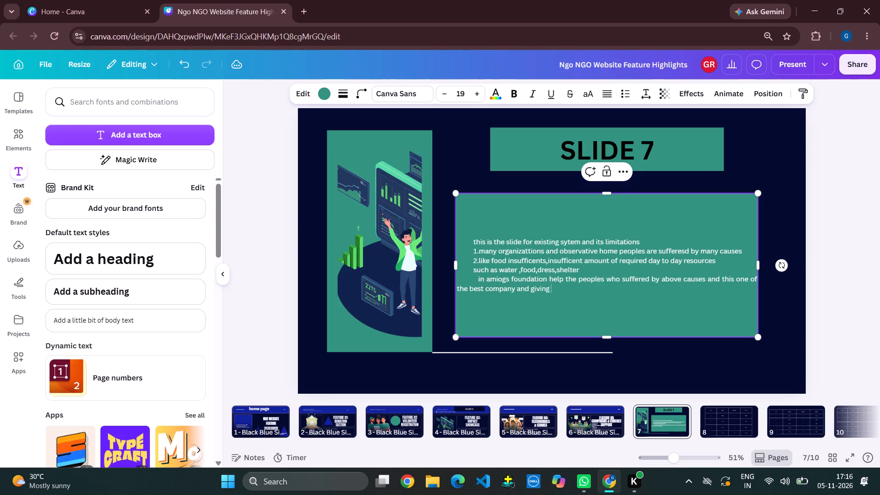
pyautogui.write('valuablr')
pyautogui.press('space')
pyautogui.press('BackSpace')
pyautogui.press('BackSpace')
pyautogui.write('e products and sdervices')
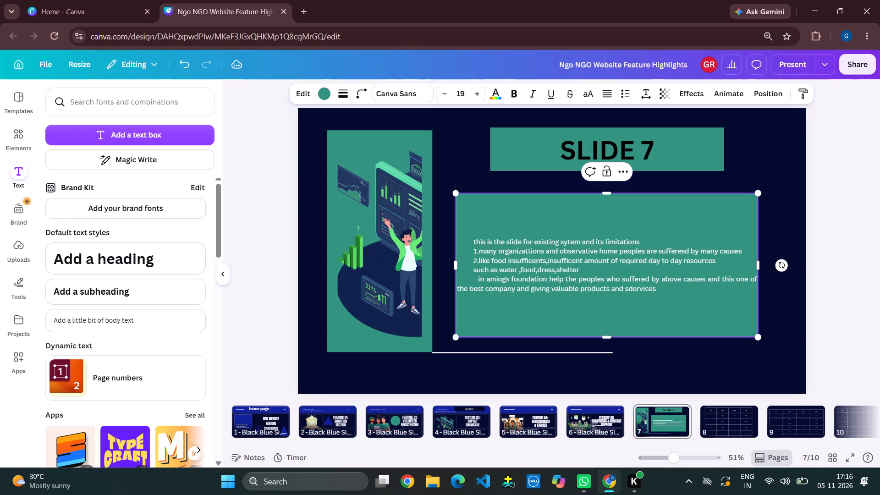
# Continue the page 7 paragraph with ",most of the companies provide cab facilities,this company also providing cab facility ,".
pyautogui.write(',most')
pyautogui.press('space')
pyautogui.write('of the companies provide')
pyautogui.press('space')
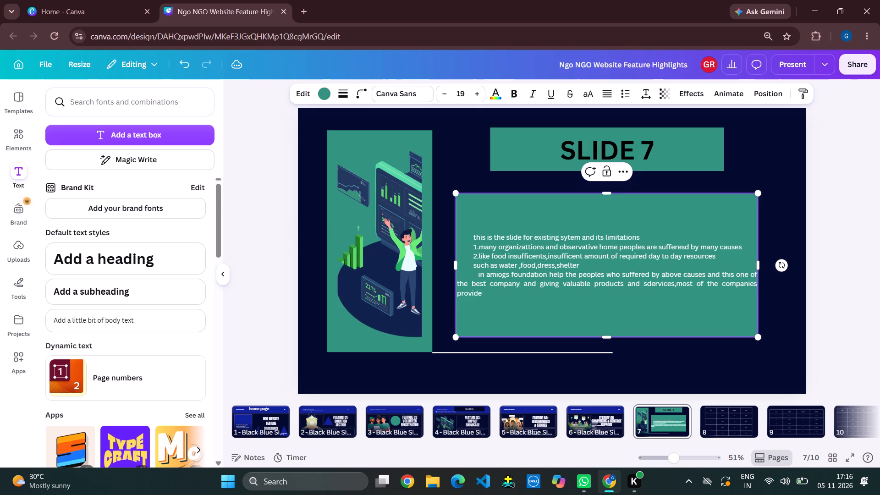
pyautogui.write('cab')
pyautogui.press('space')
pyautogui.write('facilities,i')
pyautogui.write('=th')
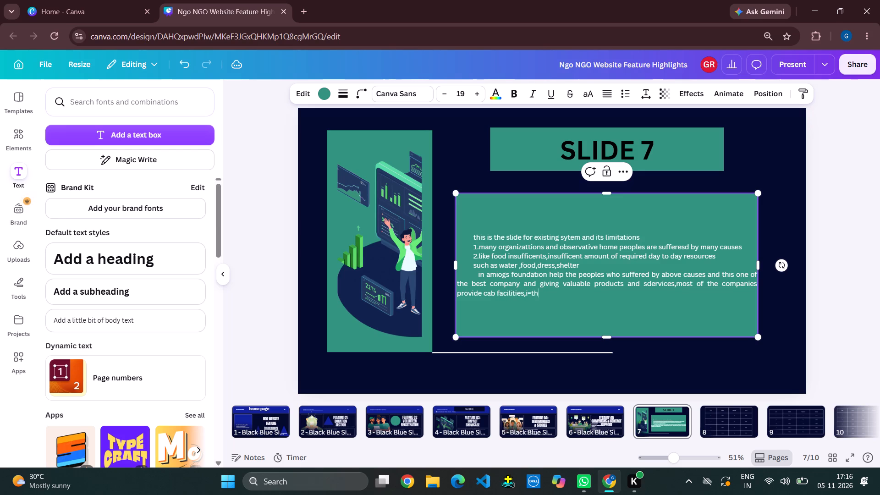
pyautogui.press('BackSpace')
pyautogui.press('BackSpace')
pyautogui.press('BackSpace')
pyautogui.press('BackSpace')
pyautogui.write('this company also providing cab')
pyautogui.press('space')
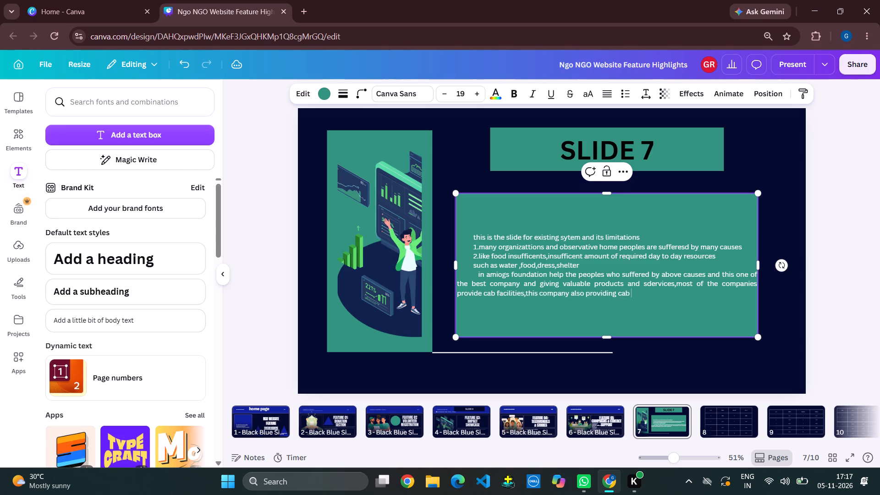
pyautogui.write('facility')
pyautogui.press('space')
pyautogui.press(',')
# Continue the paragraph with "because it is one of the major reason to devlop the poor peoples,".
pyautogui.write('because it is')
pyautogui.press('space')
pyautogui.write('one of the')
pyautogui.press('space')
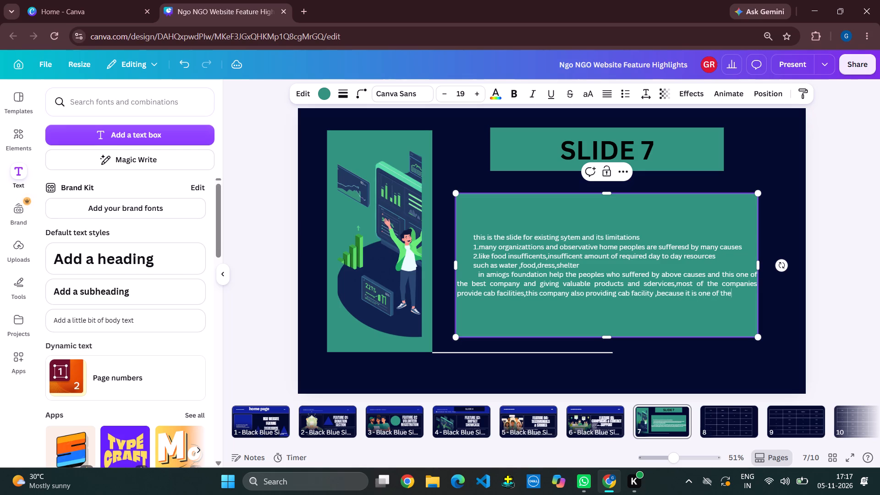
pyautogui.write('major reason')
pyautogui.press('space')
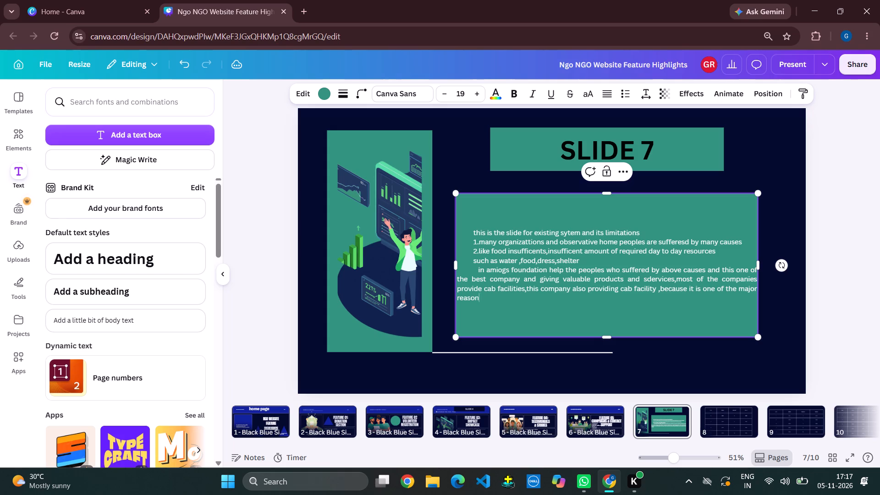
pyautogui.write('to devlop the')
pyautogui.press('space')
pyautogui.write('poor peoples')
pyautogui.press(',')
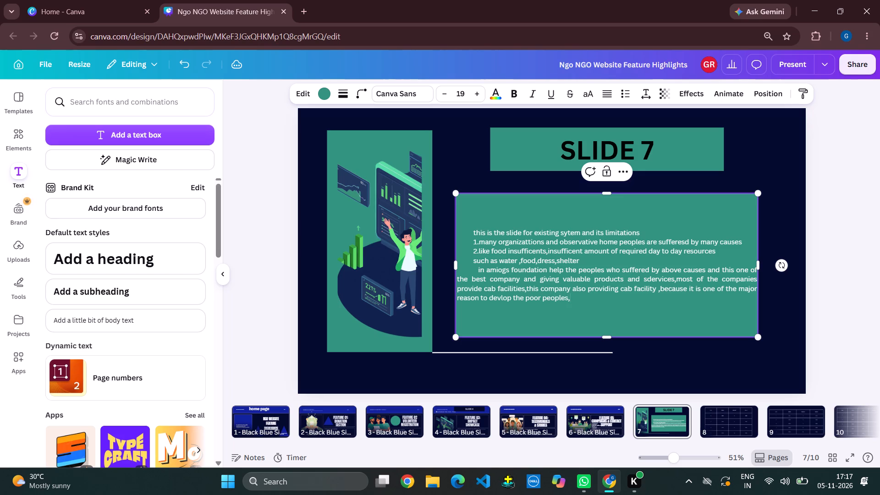
# Add "oragnizations may help people but only in particular places ,thats it" to the end of the paragraph.
pyautogui.write('oragnizations may')
pyautogui.press('space')
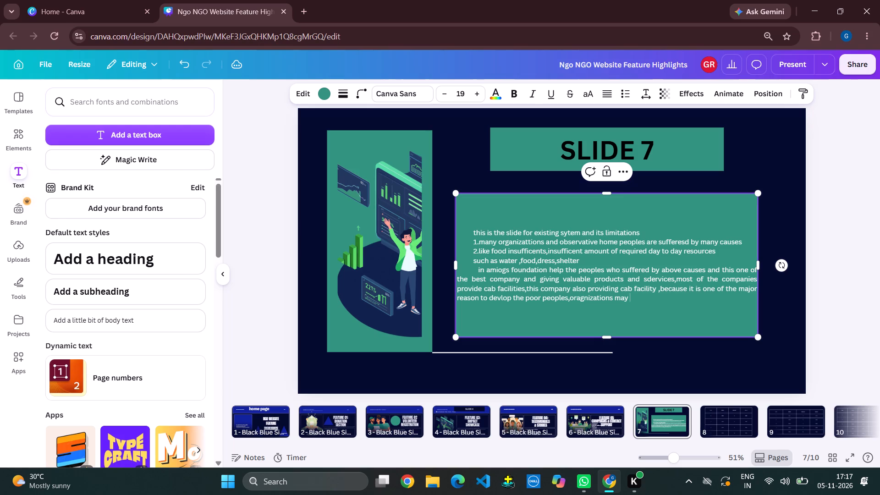
pyautogui.write('help peope')
pyautogui.press('space')
pyautogui.press('BackSpace')
pyautogui.press('BackSpace')
pyautogui.write('le but')
pyautogui.press('space')
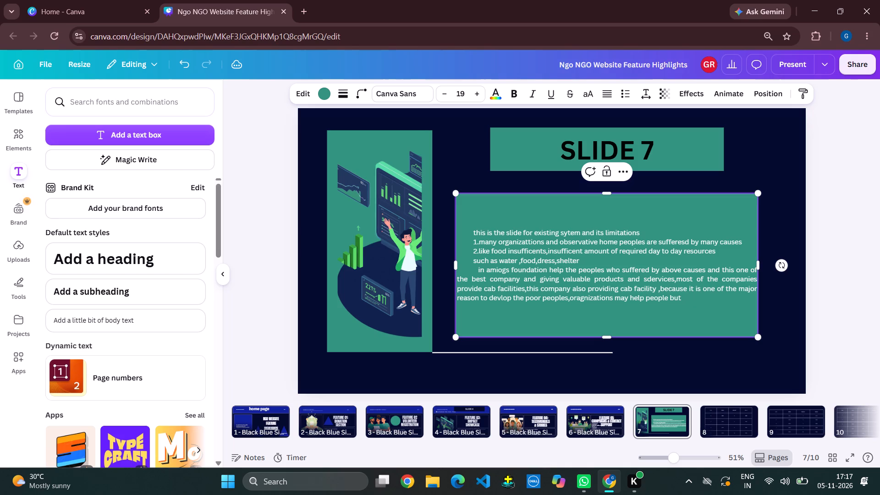
pyautogui.write('only in particular places ,')
pyautogui.write('that')
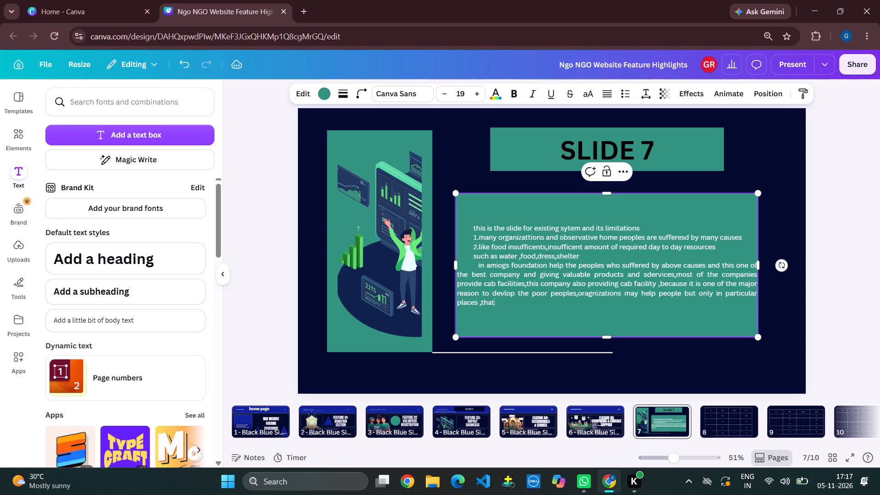
pyautogui.press('space')
pyautogui.press('BackSpace')
pyautogui.write('s it')
pyautogui.press('space')
# Finish the page 7 paragraph with ",now we are going to introude our system to public".
pyautogui.write(',now we are')
pyautogui.press('space')
pyautogui.write('going tp')
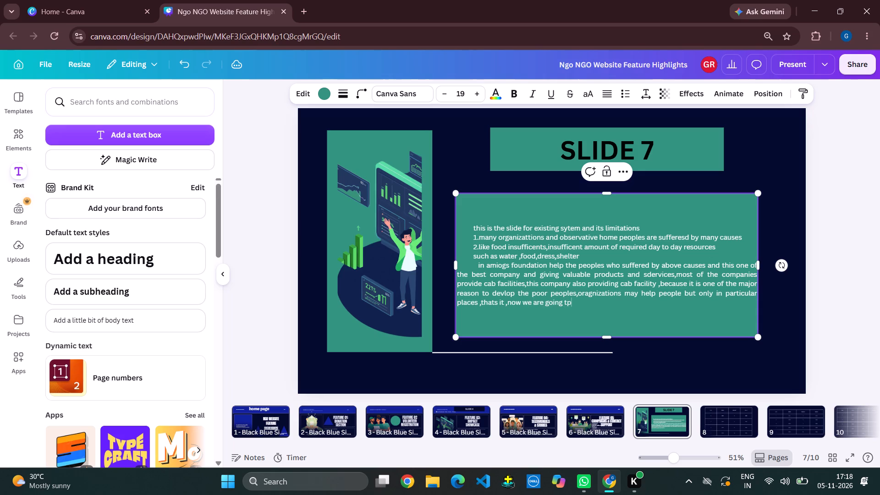
pyautogui.press('BackSpace')
pyautogui.write('o')
pyautogui.press('space')
pyautogui.write('introude')
pyautogui.press('space')
pyautogui.write('our systrm')
pyautogui.press('space')
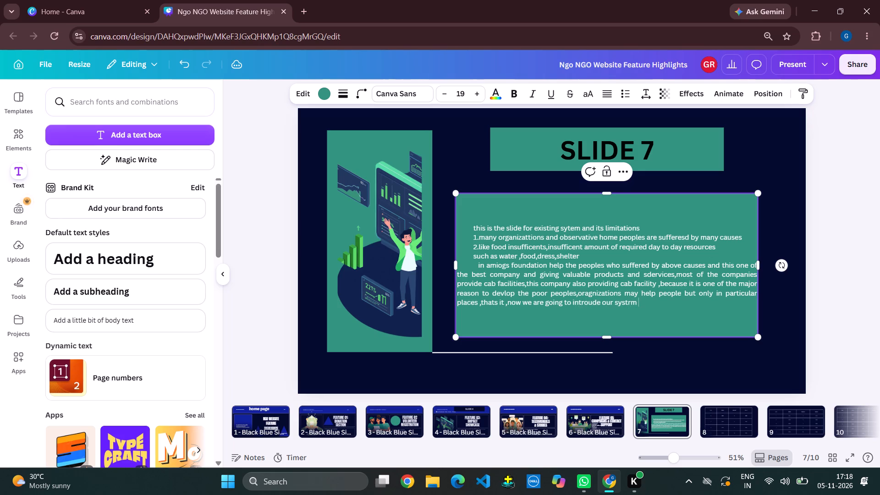
pyautogui.press('BackSpace')
pyautogui.press('BackSpace')
pyautogui.press('BackSpace')
pyautogui.write('em to')
pyautogui.press('space')
pyautogui.press('p')
pyautogui.write('ublic')
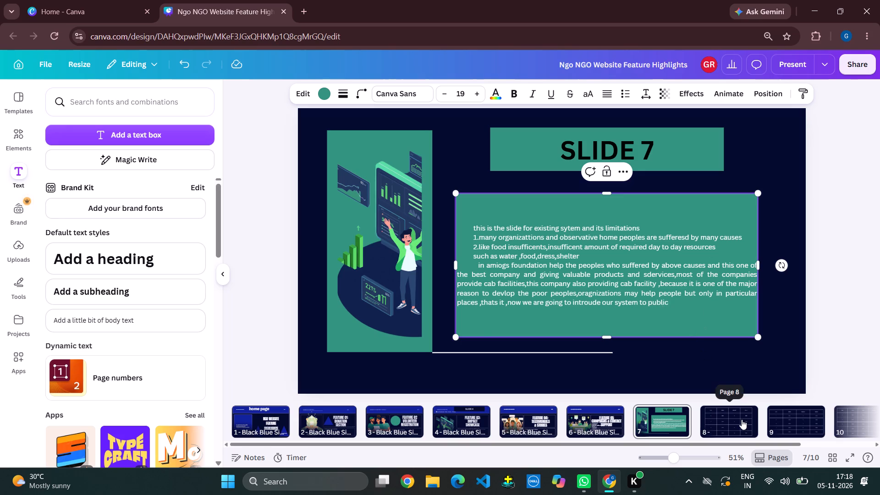
# Look over the experiment index tables on pages 8 and 9.
pyautogui.click(742, 419)
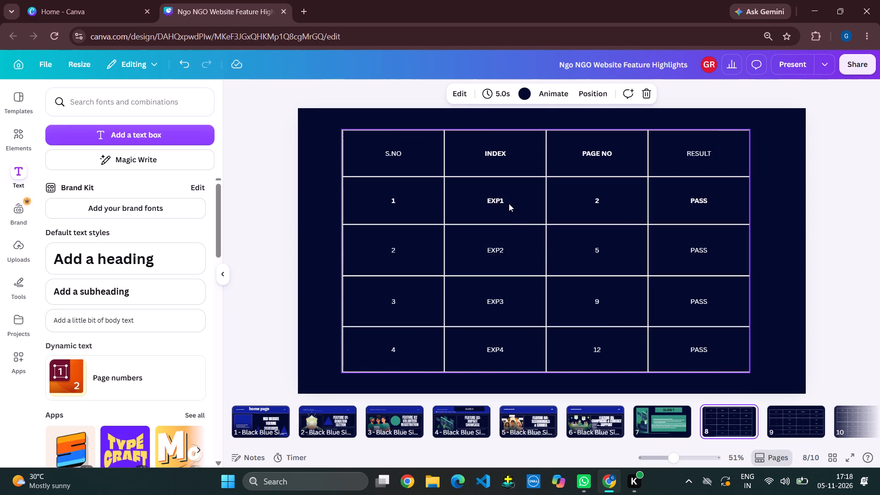
pyautogui.click(509, 203)
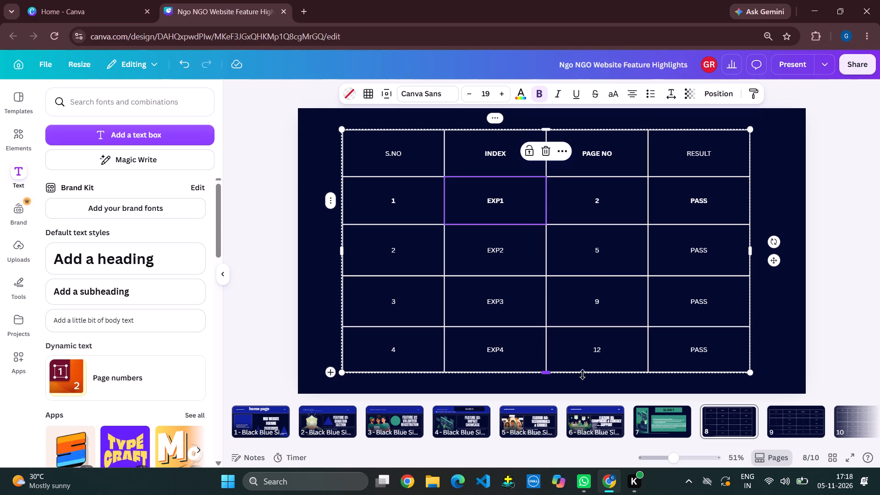
pyautogui.click(794, 417)
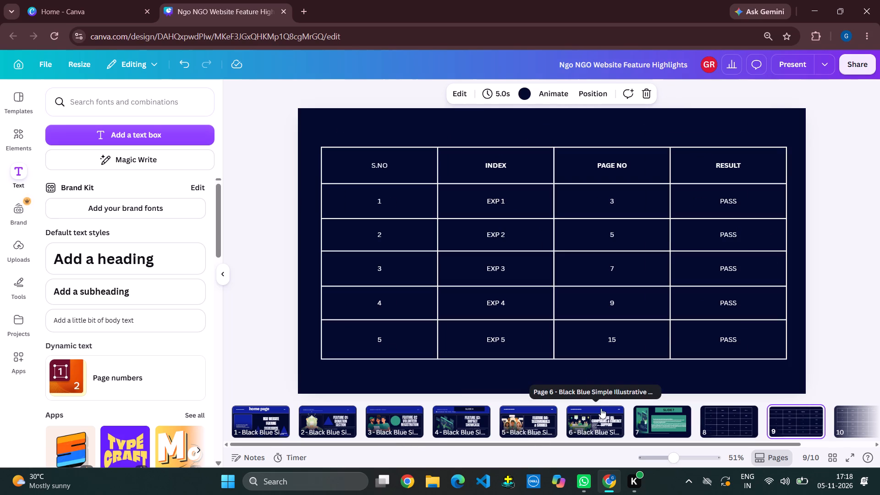
pyautogui.hscroll(-2, 601, 408)
pyautogui.hscroll(-3, 548, 431)
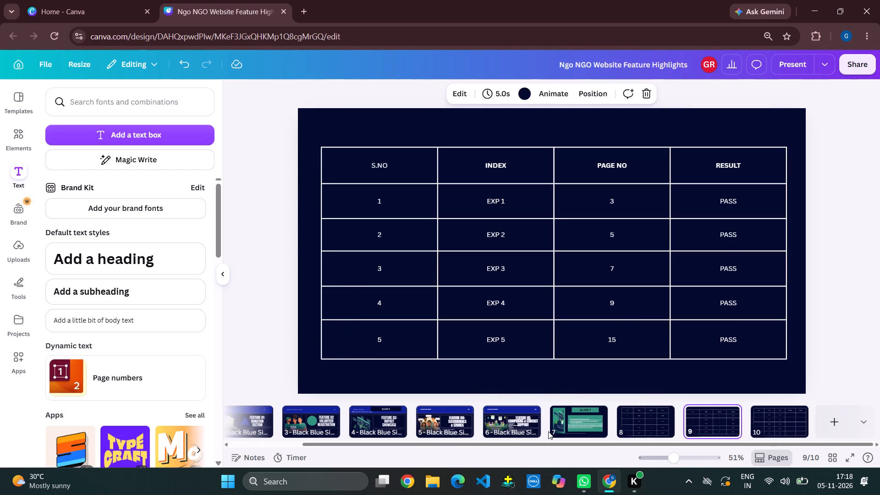
pyautogui.hscroll(-3, 548, 431)
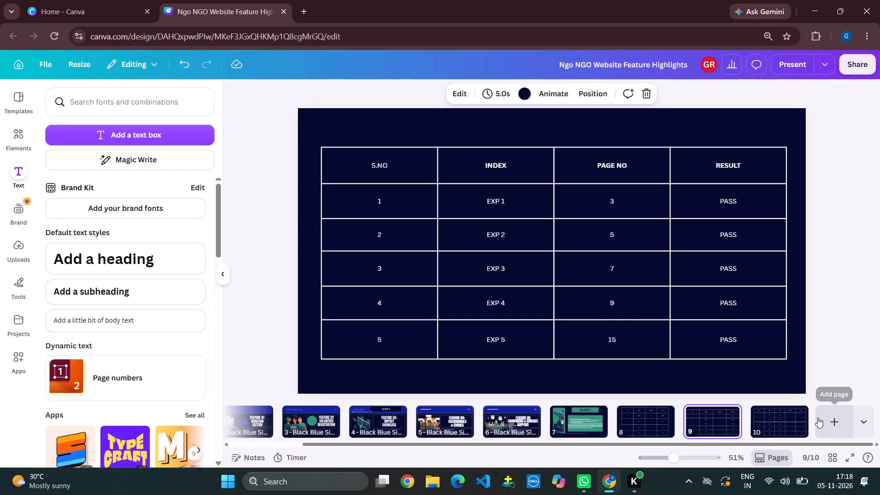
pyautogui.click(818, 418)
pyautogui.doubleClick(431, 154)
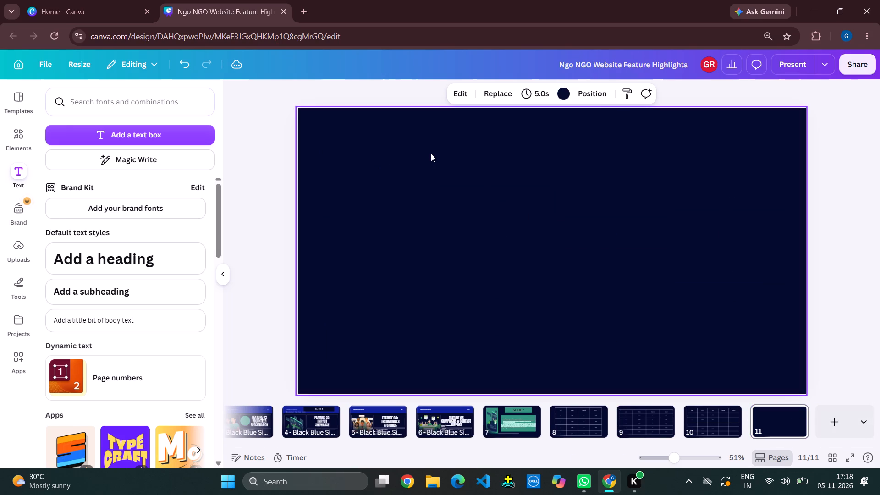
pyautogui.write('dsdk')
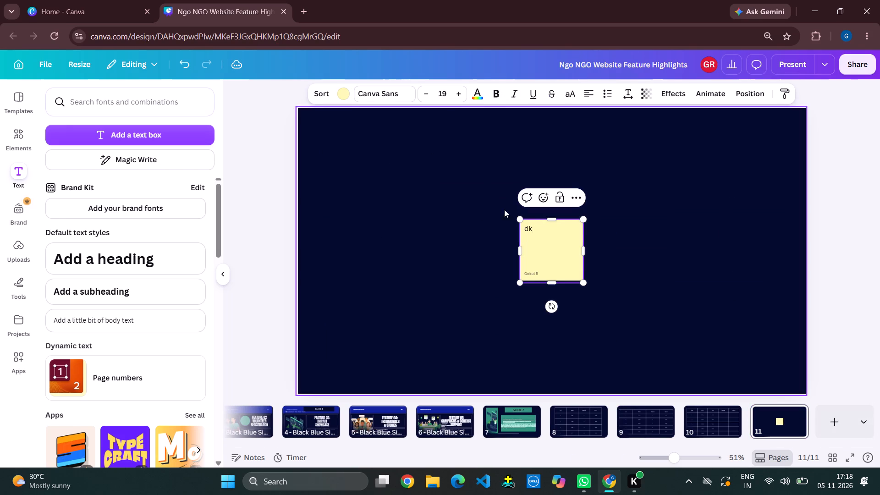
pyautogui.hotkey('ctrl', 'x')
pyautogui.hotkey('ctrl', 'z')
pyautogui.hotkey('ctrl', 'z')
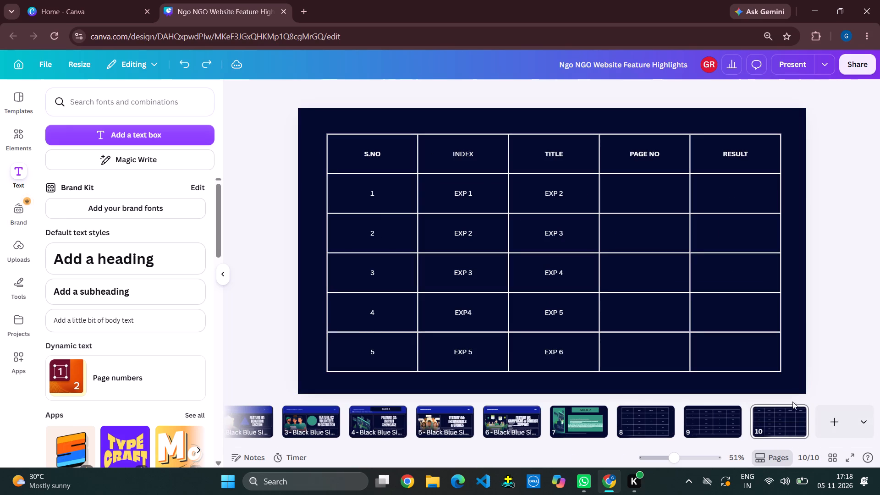
# Add a blank page 11 at the end of the presentation.
pyautogui.click(836, 416)
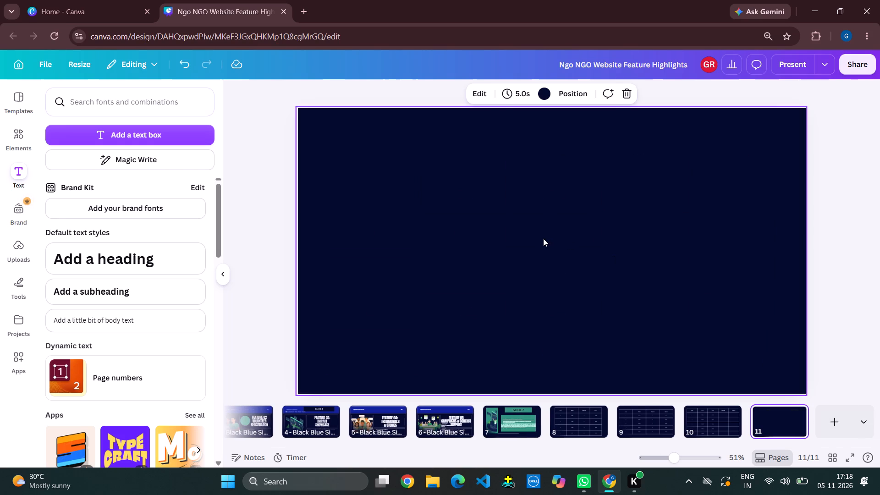
pyautogui.doubleClick(543, 238)
pyautogui.press('h')
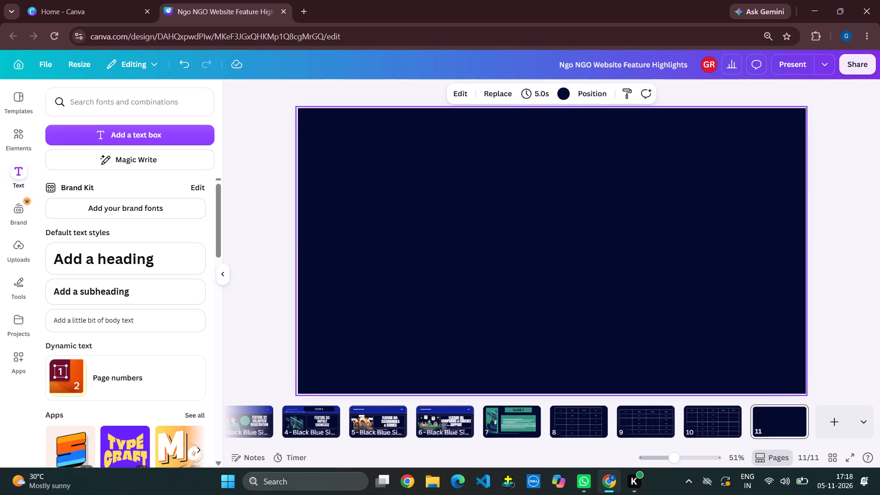
pyautogui.write('hf')
pyautogui.doubleClick(422, 206)
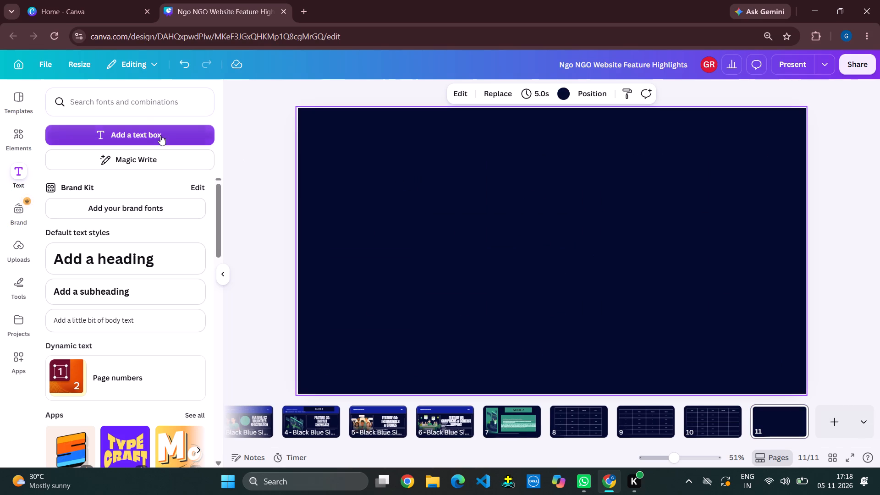
# Add a text box on page 11 reading "now iam adding sample textbox to show how canva works,because".
pyautogui.click(159, 133)
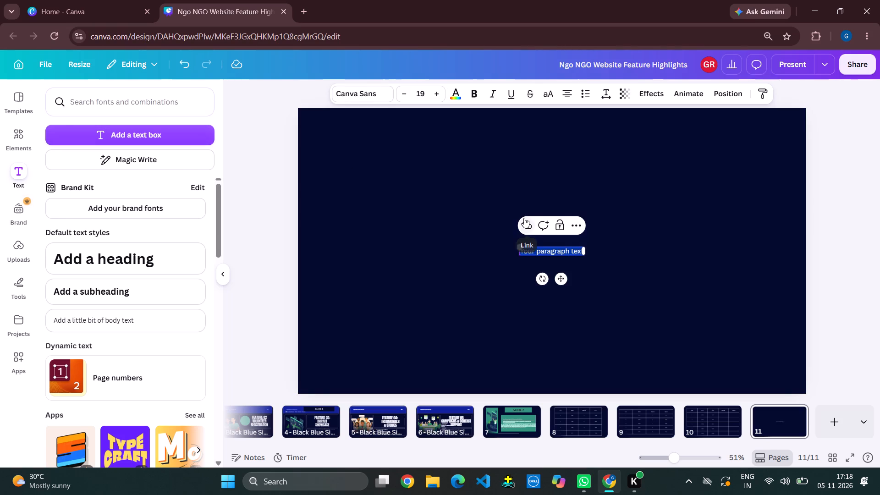
pyautogui.write('rfgj')
pyautogui.press('BackSpace')
pyautogui.press('BackSpace')
pyautogui.press('BackSpace')
pyautogui.press('BackSpace')
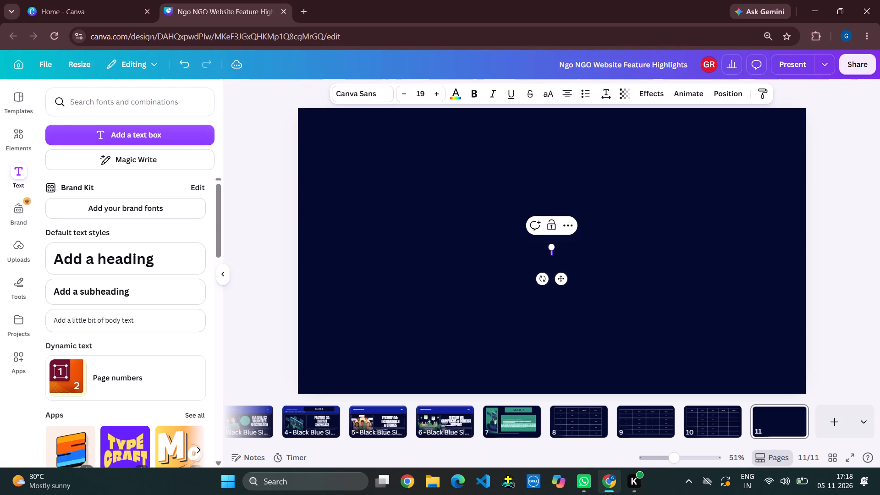
pyautogui.press('BackSpace')
pyautogui.write('now')
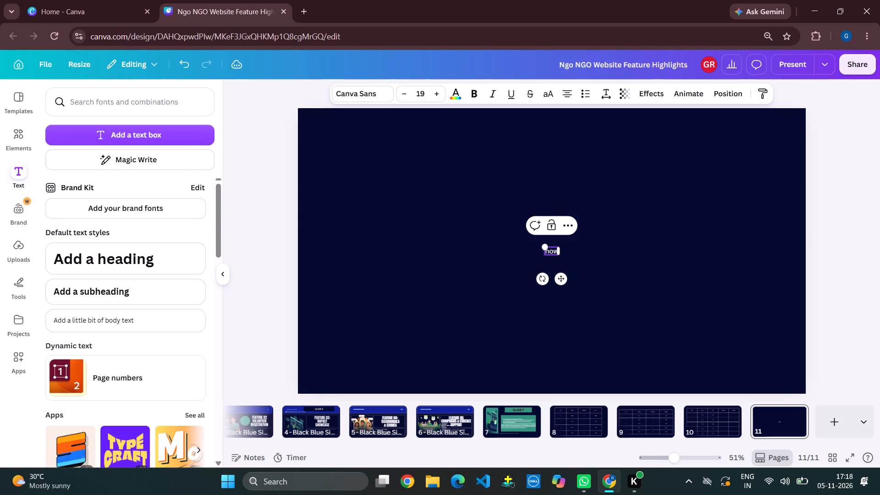
pyautogui.press('space')
pyautogui.write('iam adding sample textbox to sh')
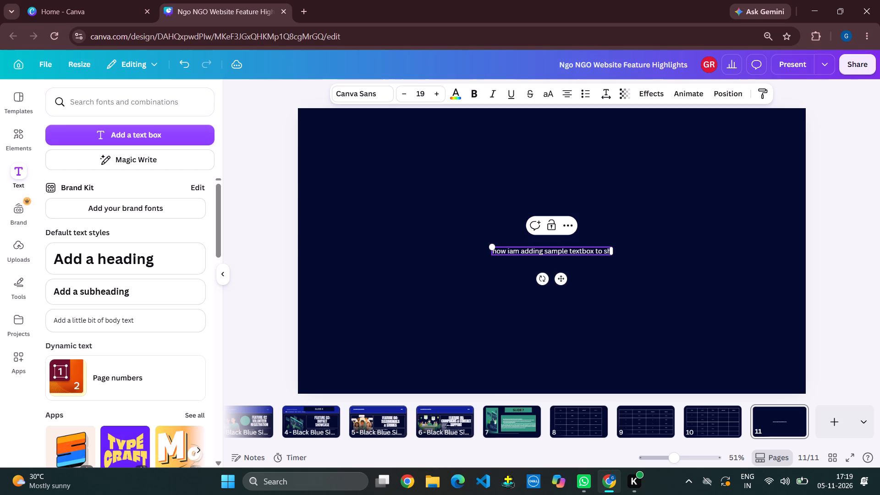
pyautogui.press('BackSpace')
pyautogui.write('how how canva works,because')
# Continue the page 11 text with "many peoples does not know the basic features of canva,".
pyautogui.press('space')
pyautogui.write('many peoples does not know the basic fe')
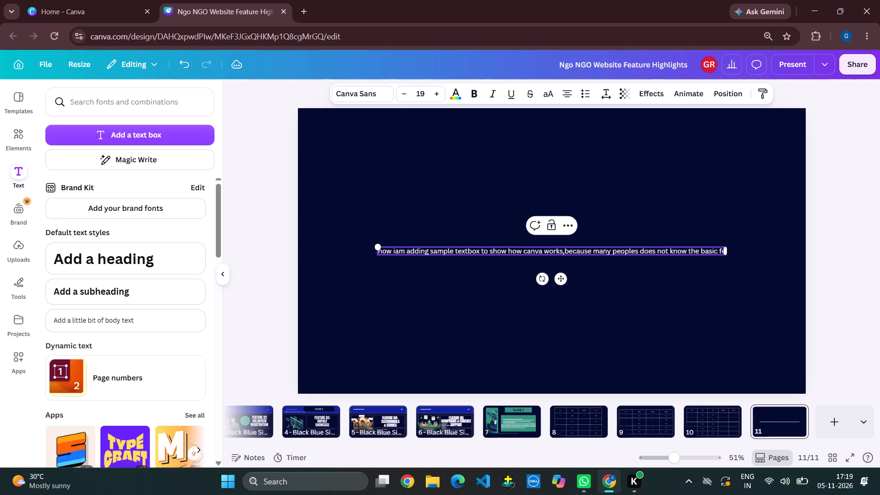
pyautogui.write('atures of canve')
pyautogui.press('BackSpace')
pyautogui.write('a,')
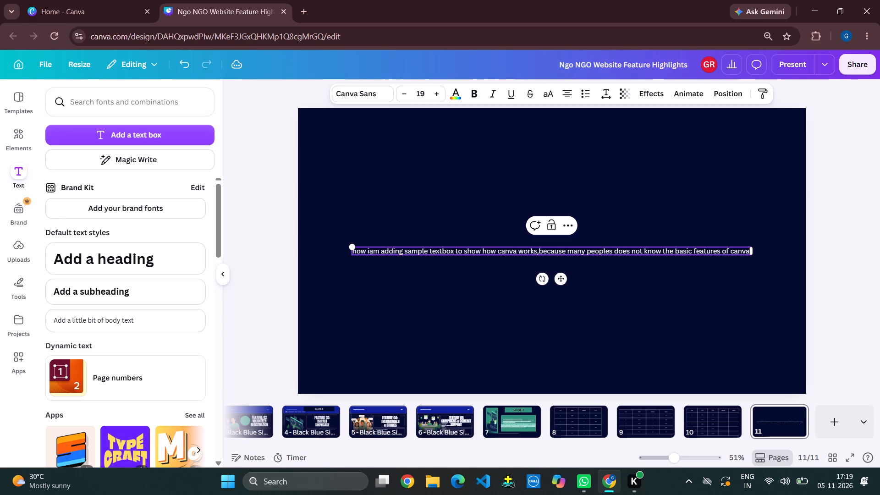
# Continue the page 11 text with "now i will show how it works,it consists".
pyautogui.write('no')
pyautogui.press('space')
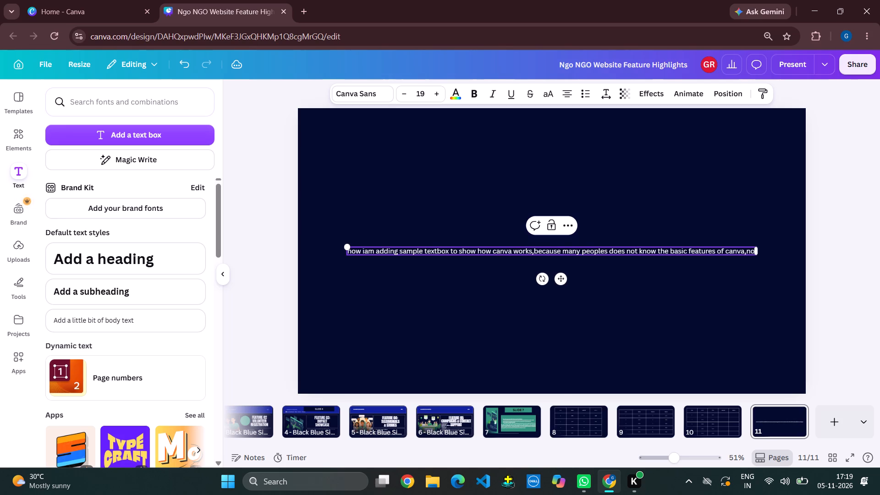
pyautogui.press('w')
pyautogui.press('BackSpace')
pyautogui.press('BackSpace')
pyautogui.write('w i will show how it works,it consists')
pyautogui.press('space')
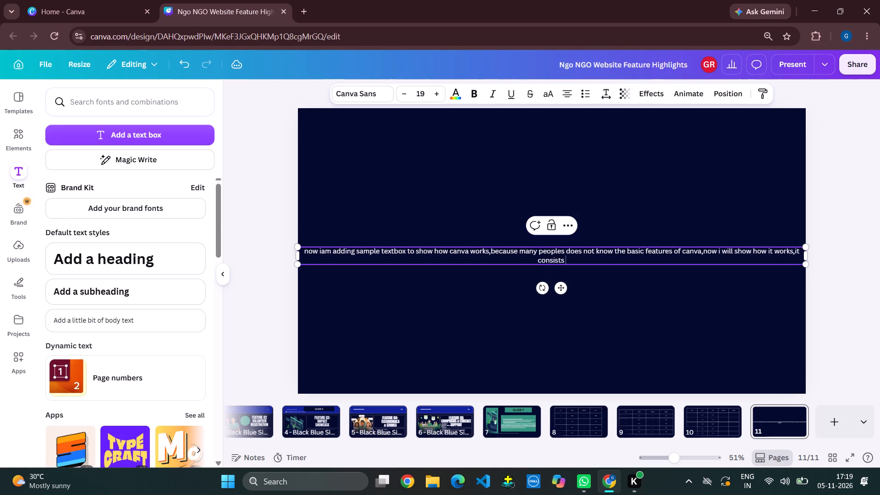
# Continue the page 11 text with "multiple features and options".
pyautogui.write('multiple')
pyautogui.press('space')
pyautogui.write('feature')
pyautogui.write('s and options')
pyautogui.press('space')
# Continue the page 11 text with ",there are plenty of fonts available and coloure".
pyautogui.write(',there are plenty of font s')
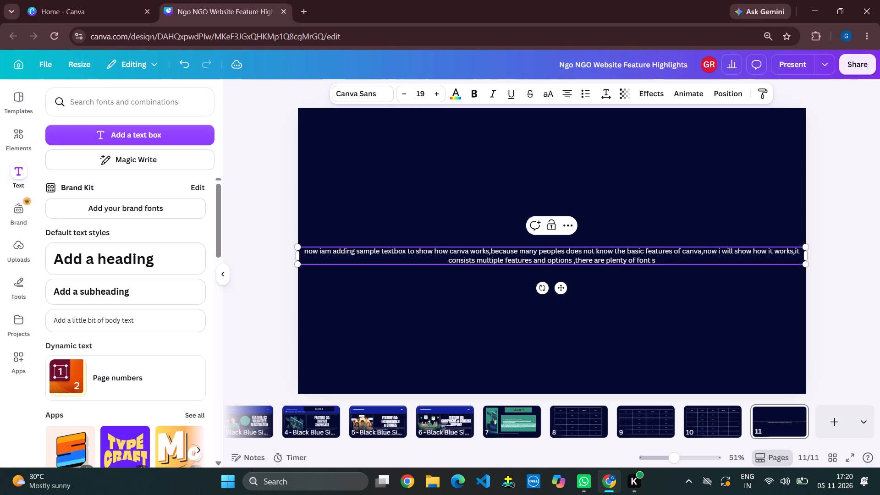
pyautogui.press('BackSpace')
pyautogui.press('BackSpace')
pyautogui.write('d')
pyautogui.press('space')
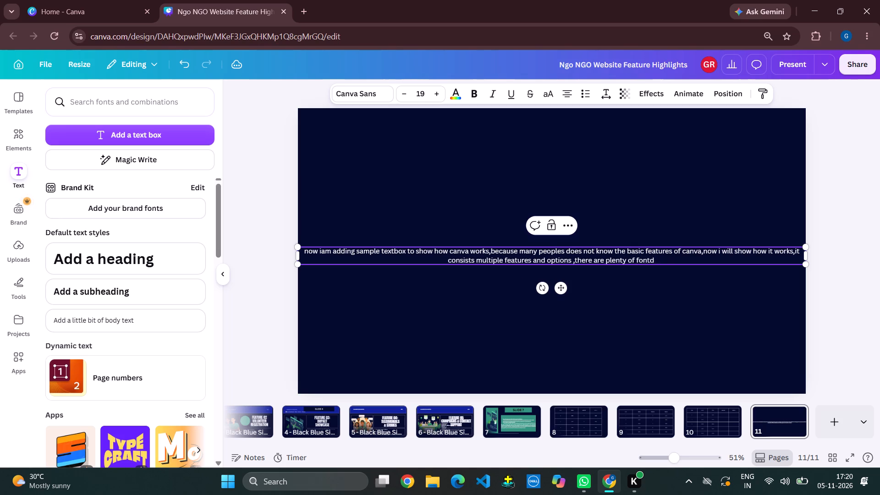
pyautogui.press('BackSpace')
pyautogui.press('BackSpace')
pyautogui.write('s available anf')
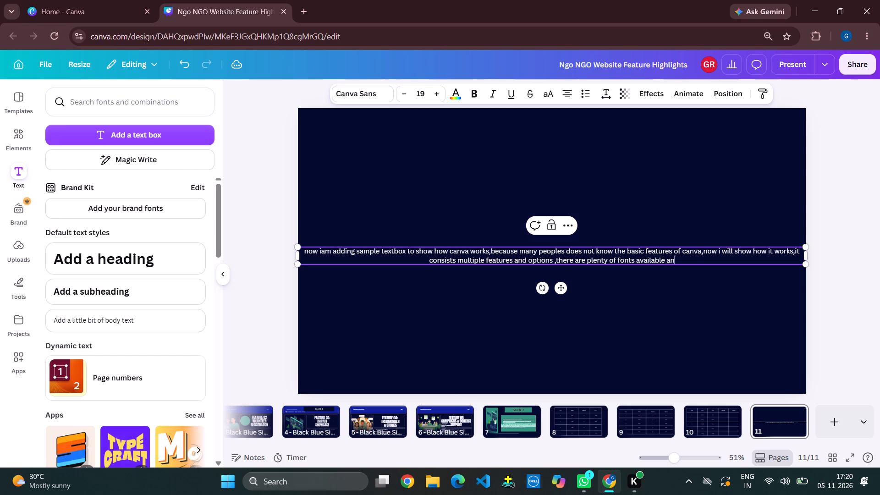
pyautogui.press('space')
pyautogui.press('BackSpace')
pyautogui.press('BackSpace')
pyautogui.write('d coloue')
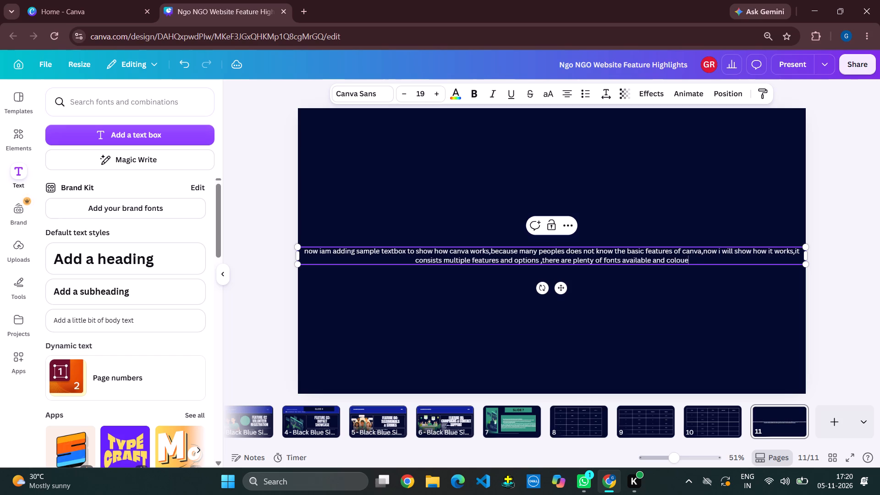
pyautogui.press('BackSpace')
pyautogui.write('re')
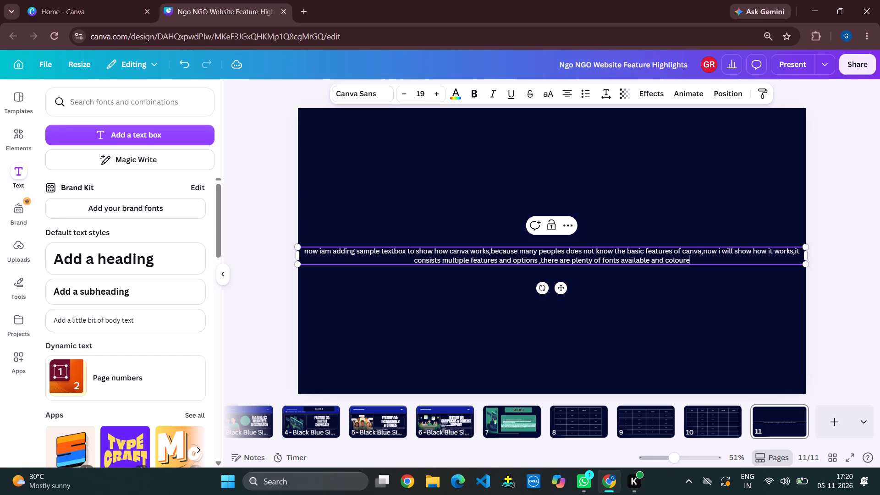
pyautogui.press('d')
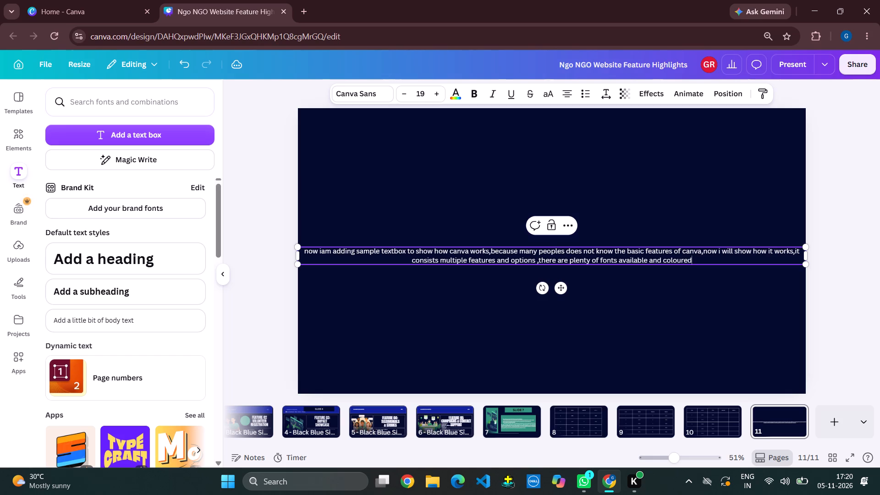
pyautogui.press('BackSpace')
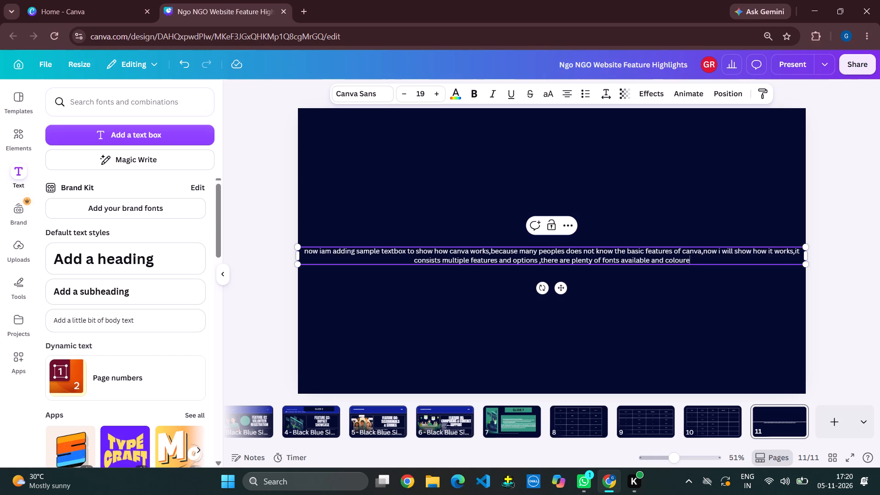
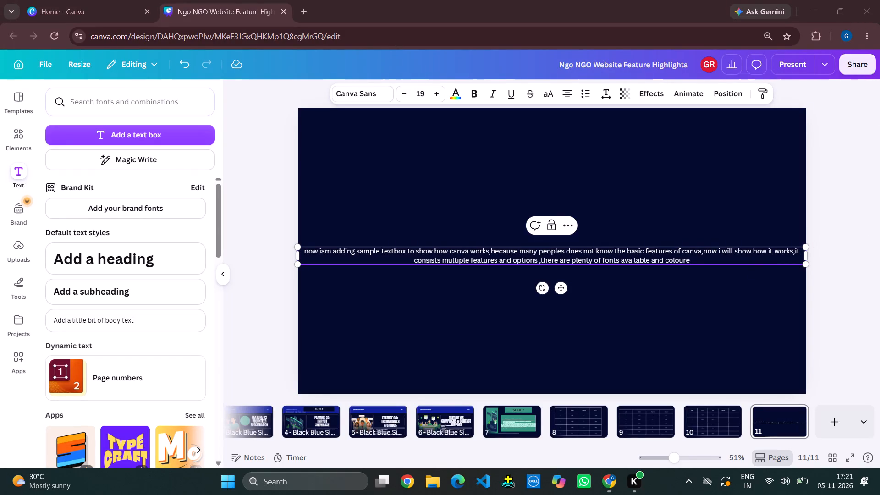
# Move the explanatory text box on page 11 upward and slightly left, to about a third of the way down the page.
pyautogui.moveTo(706, 261); pyautogui.dragTo(632, 250)
pyautogui.moveTo(645, 199); pyautogui.dragTo(679, 241)
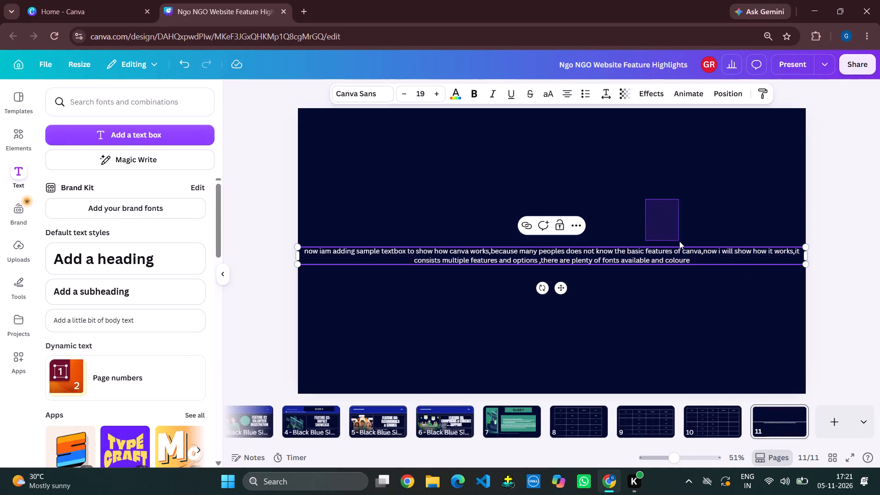
pyautogui.moveTo(679, 241); pyautogui.dragTo(652, 146)
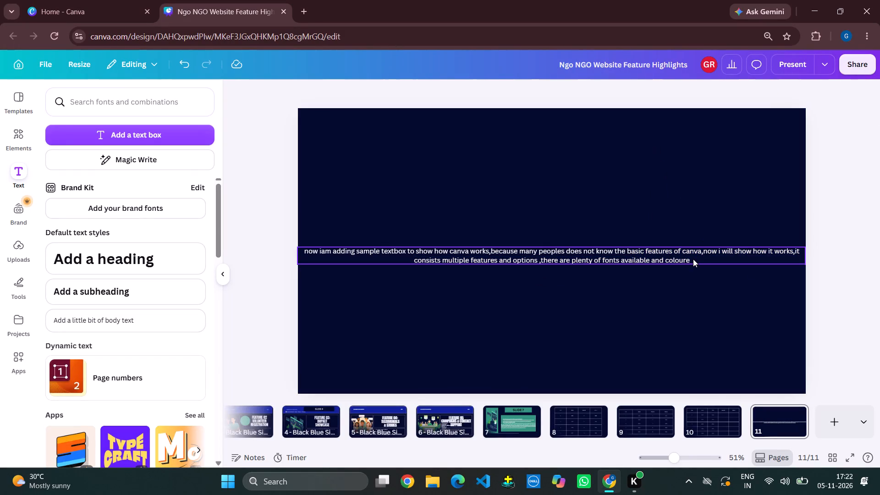
pyautogui.click(693, 259)
pyautogui.moveTo(560, 291); pyautogui.dragTo(579, 297)
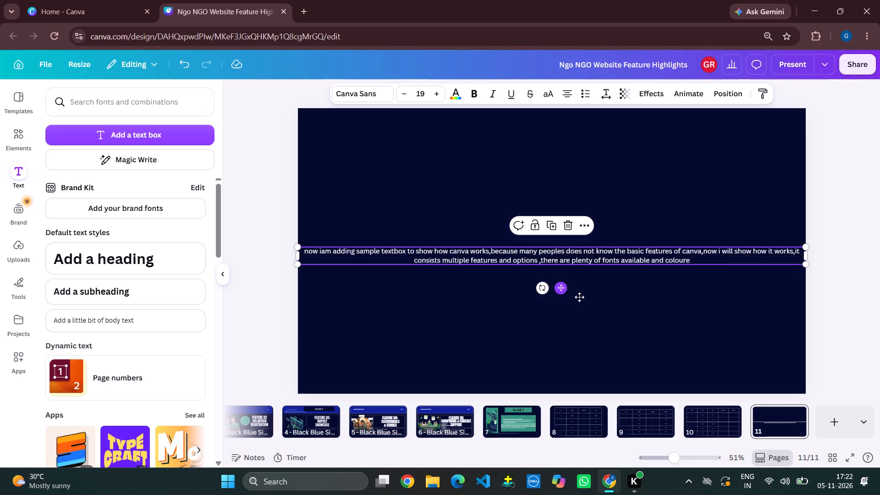
pyautogui.moveTo(579, 297); pyautogui.dragTo(550, 244)
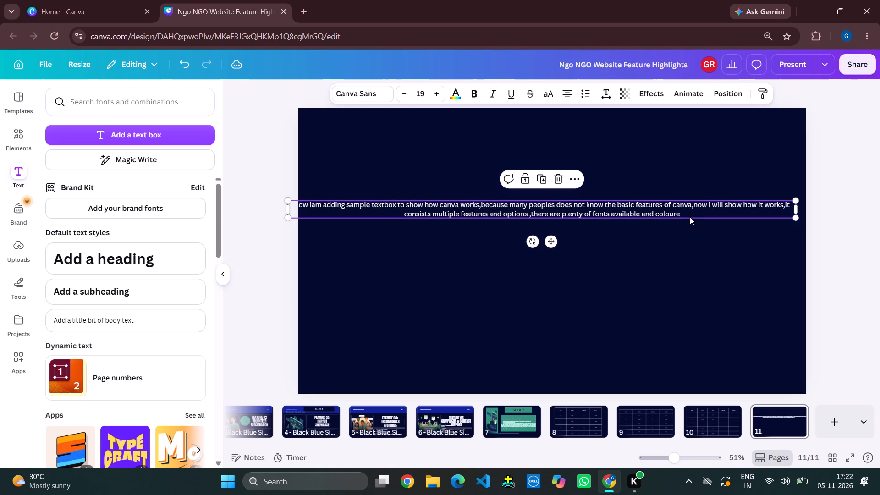
# Continue the page 11 paragraph with "are also avilable more," after "coloure".
pyautogui.click(690, 214)
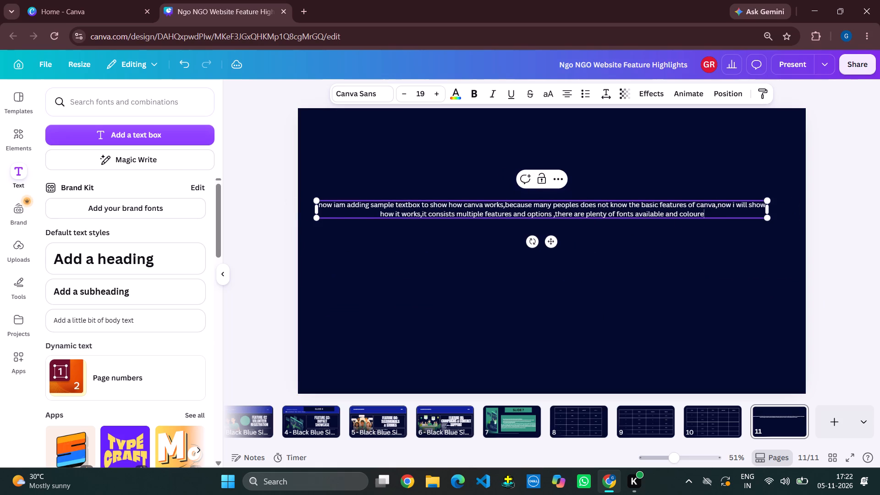
pyautogui.press('space')
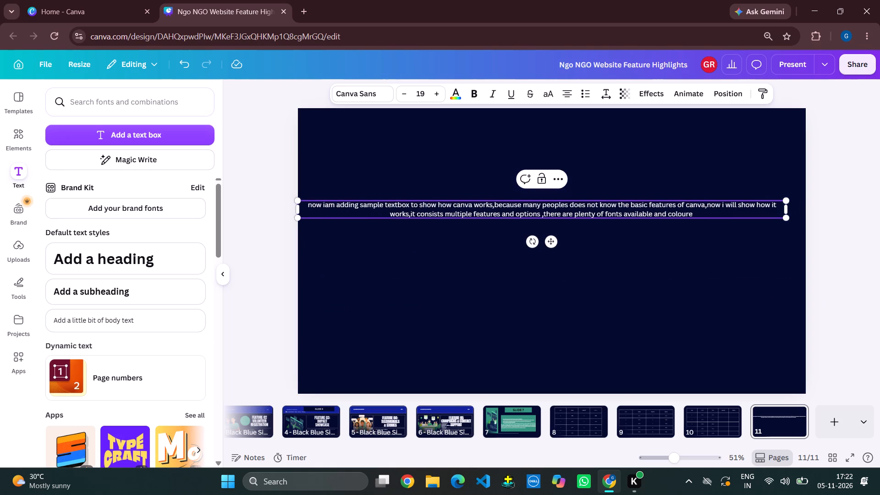
pyautogui.write('are also avilable in')
pyautogui.press('space')
pyautogui.press('BackSpace')
pyautogui.press('BackSpace')
pyautogui.press('BackSpace')
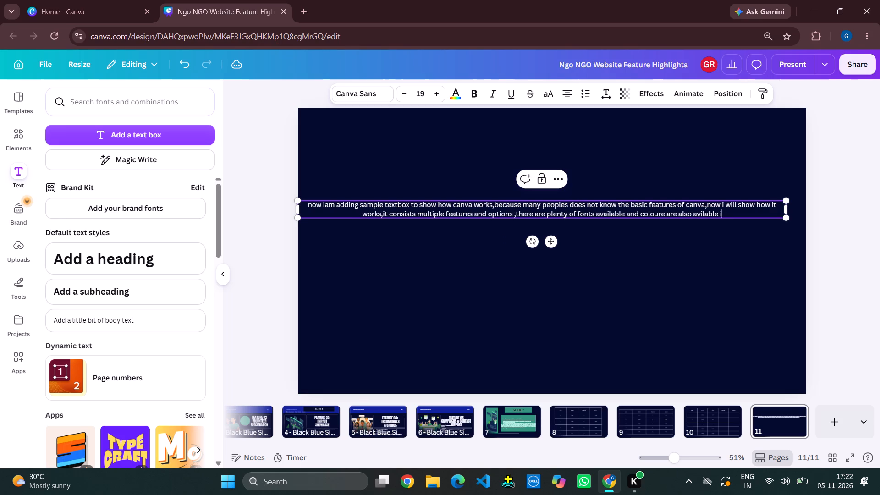
pyautogui.write('mre')
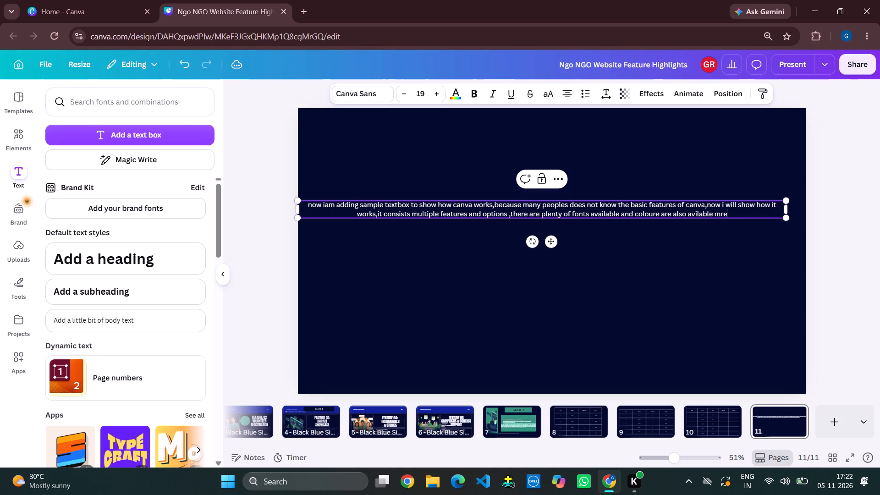
pyautogui.press(',')
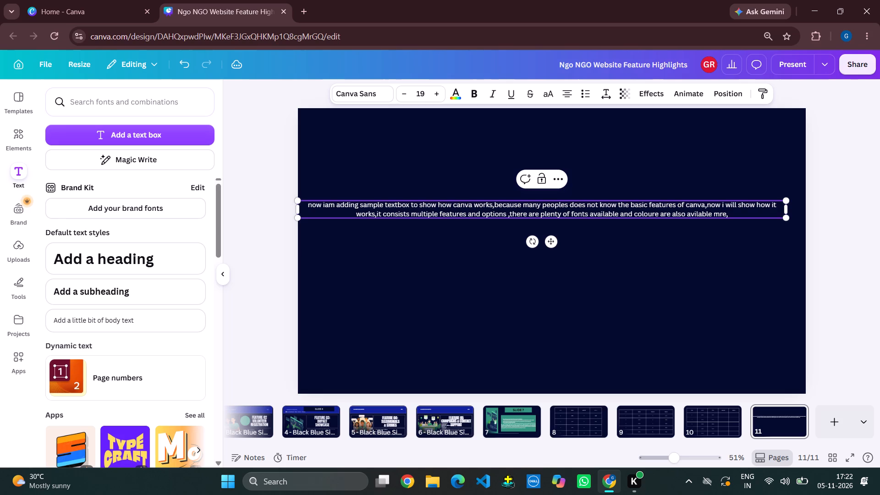
pyautogui.press('BackSpace')
pyautogui.press('BackSpace')
pyautogui.press('BackSpace')
pyautogui.write('ore,')
# Continue the page 11 paragraph with "even a first time user can easily handle canva becauzse".
pyautogui.press('w')
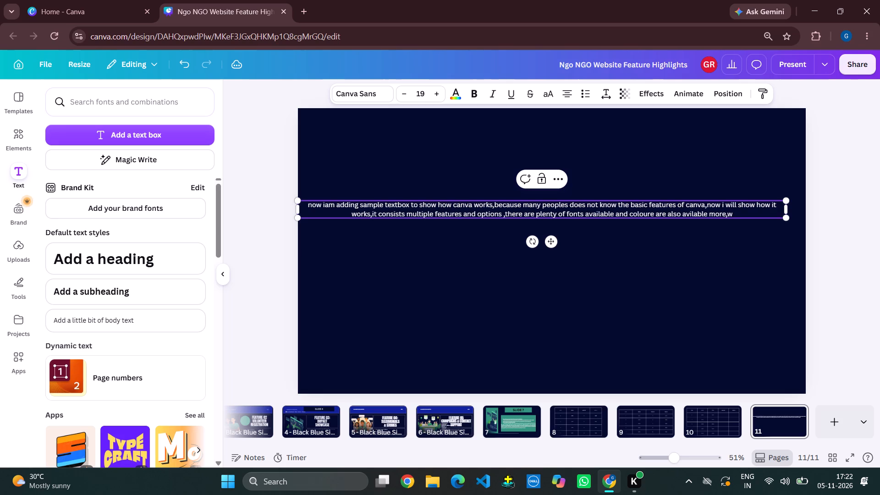
pyautogui.press('BackSpace')
pyautogui.write('even h')
pyautogui.press('BackSpace')
pyautogui.write('a first time user can easily handle canva beca')
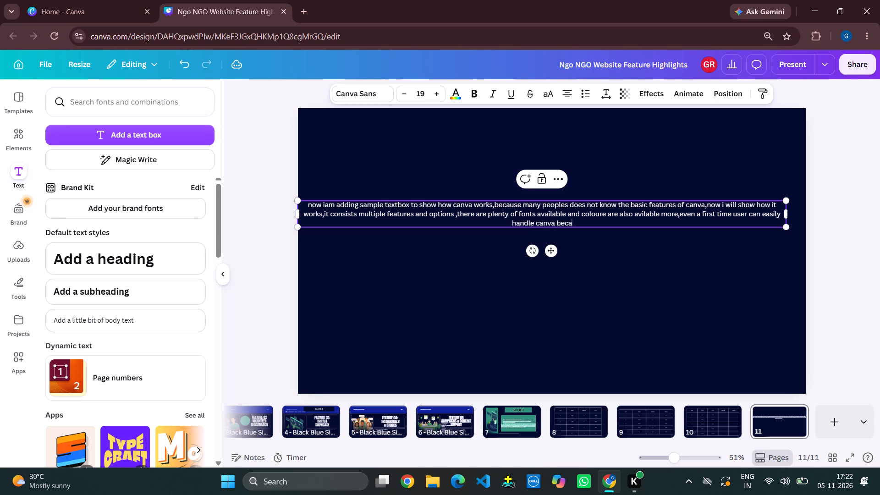
pyautogui.write('u')
pyautogui.press('z')
pyautogui.write('se')
pyautogui.press('space')
# Continue the page 11 paragraph with "canva providing the good user interface that is very easy to understand ,".
pyautogui.write('canva providing the')
pyautogui.press('space')
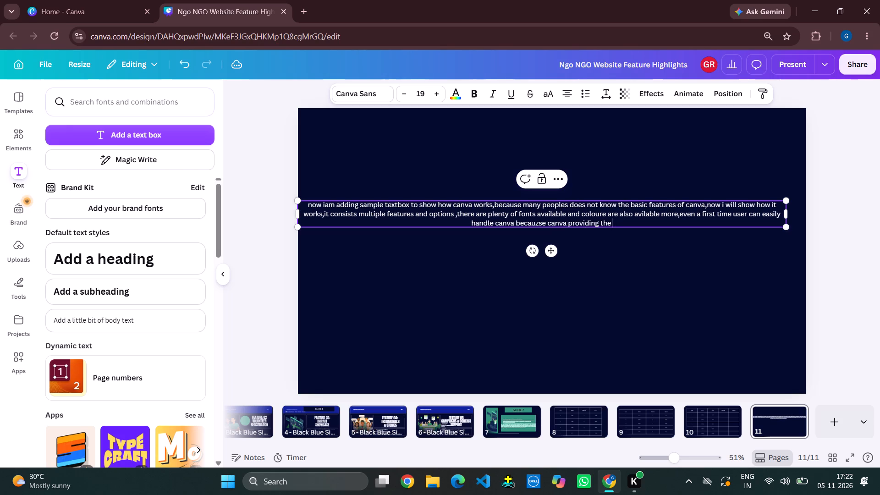
pyautogui.write('good')
pyautogui.press('space')
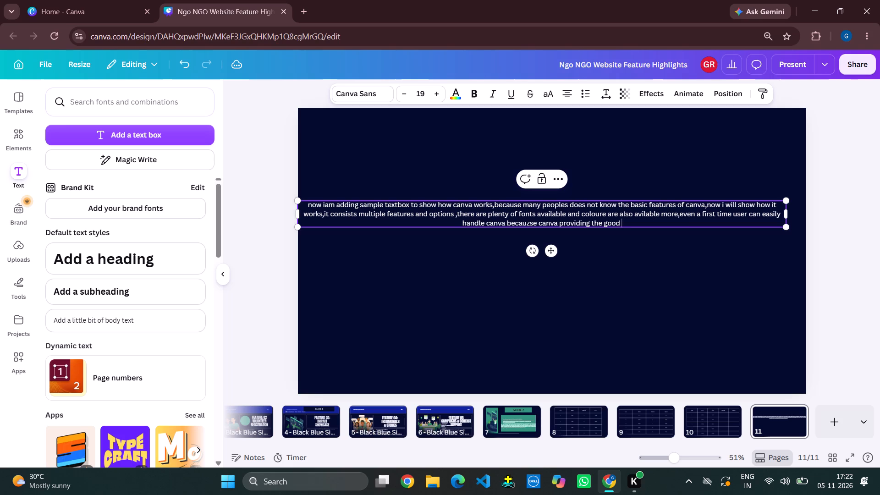
pyautogui.write('user interface that is very easy')
pyautogui.press('space')
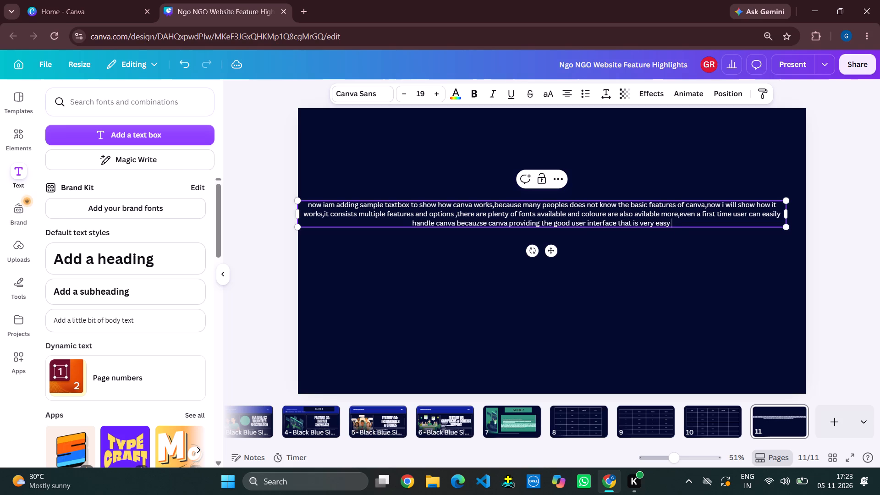
pyautogui.write('to understand')
pyautogui.press('space')
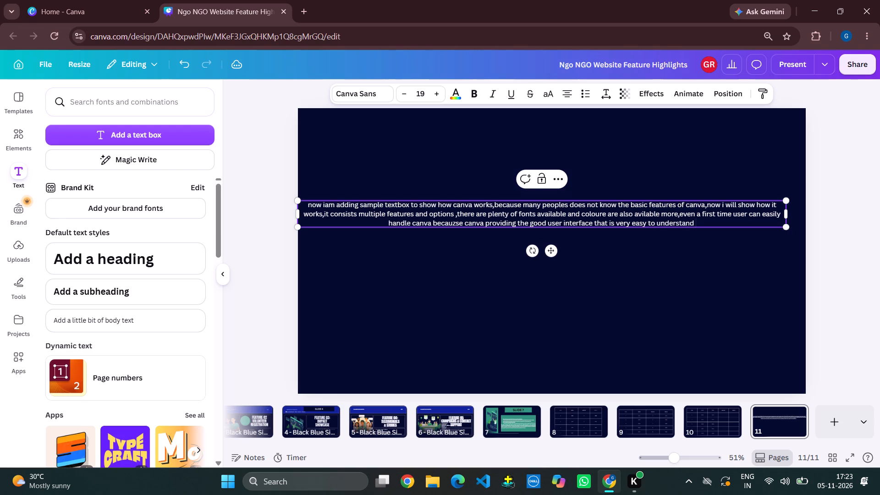
pyautogui.press(',')
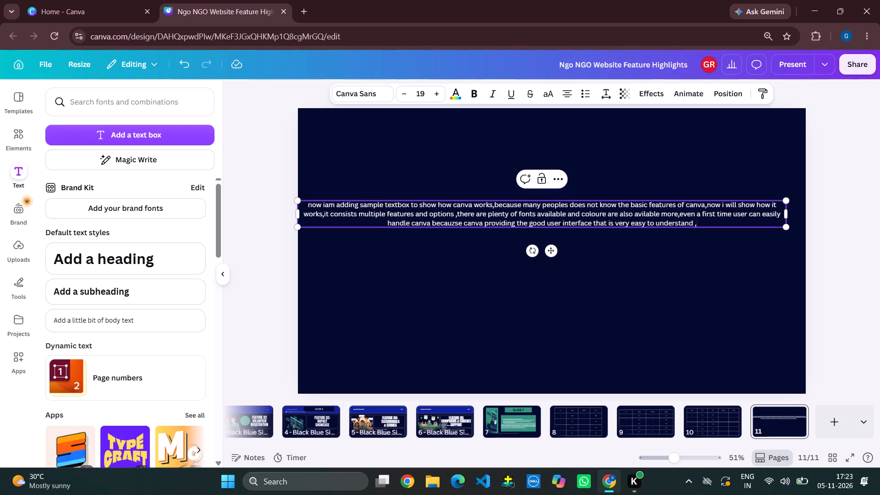
# Finish the page 11 paragraph with "that why canva is the best een though so many websites available foir eduting".
pyautogui.write('that why canva is the best een thi')
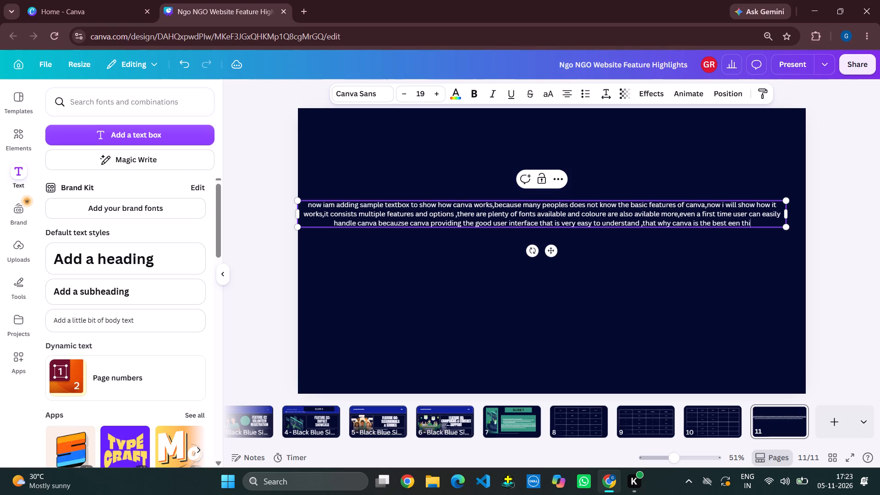
pyautogui.press('BackSpace')
pyautogui.write('ough so many websites available foir eduting')
pyautogui.press('space')
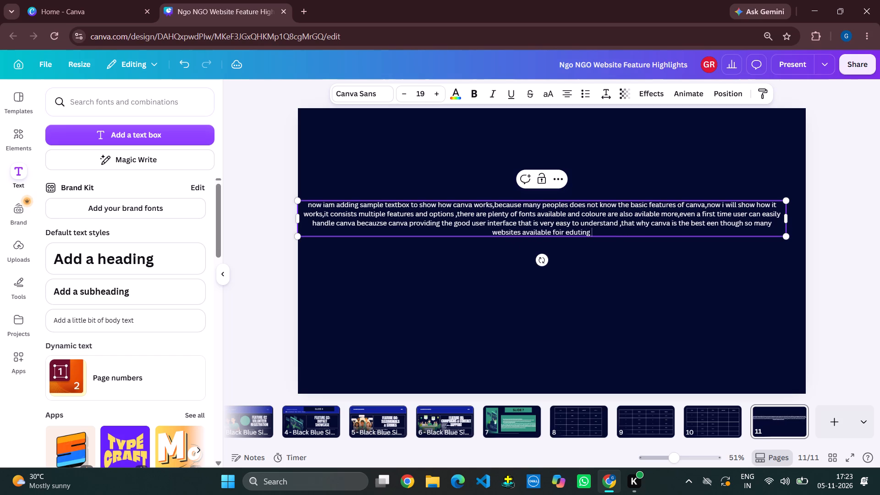
pyautogui.click(630, 286)
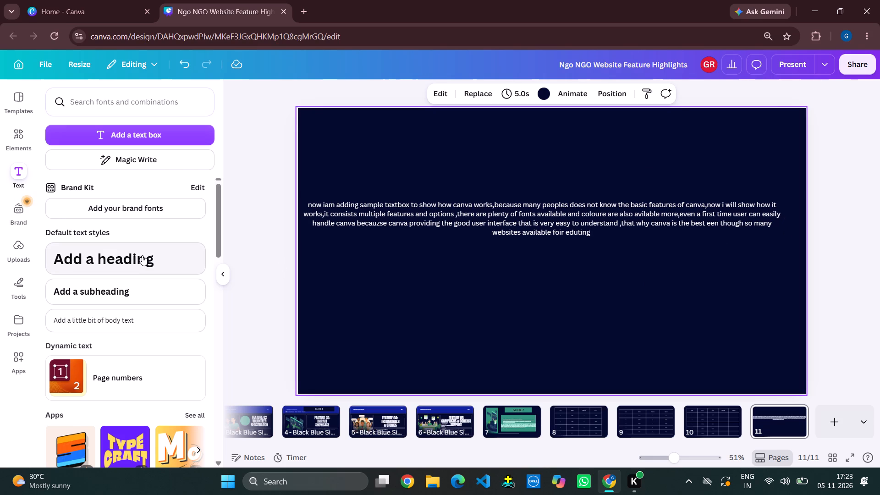
# Add a heading reading "canva is better" and place it roughly centred near the top of page 11.
pyautogui.click(142, 255)
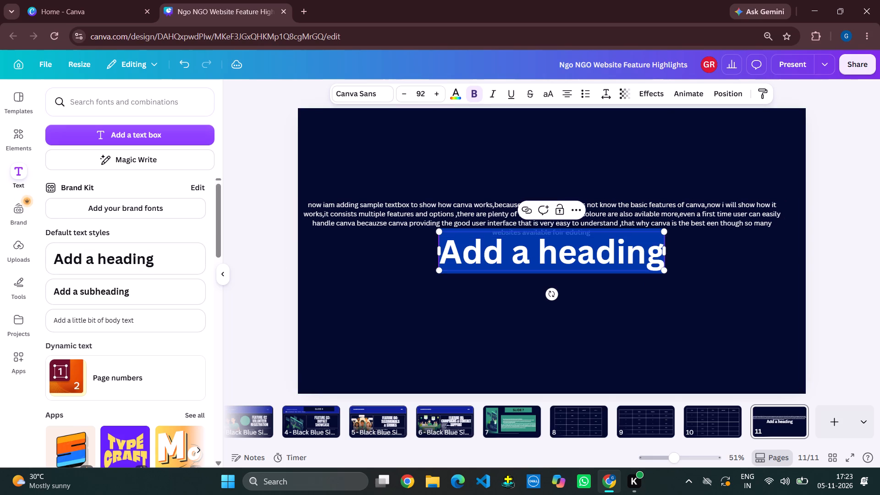
pyautogui.write('canva')
pyautogui.press('space')
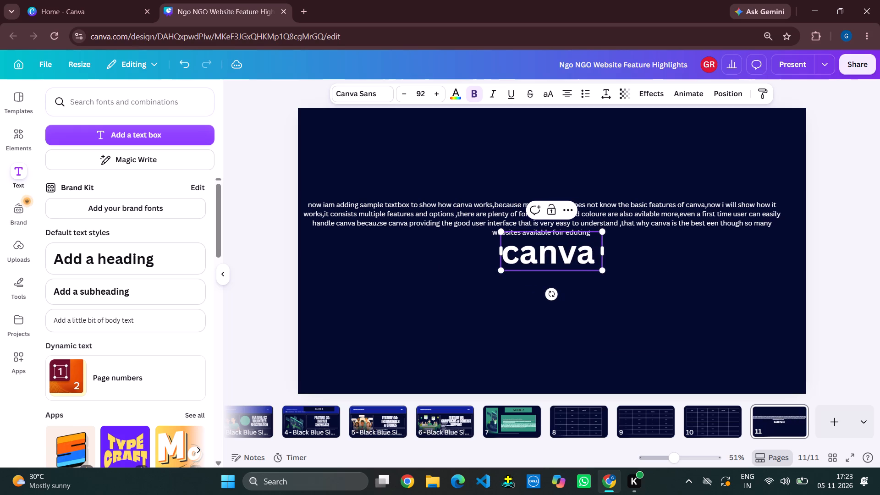
pyautogui.press('i')
pyautogui.write('s better')
pyautogui.click(649, 362)
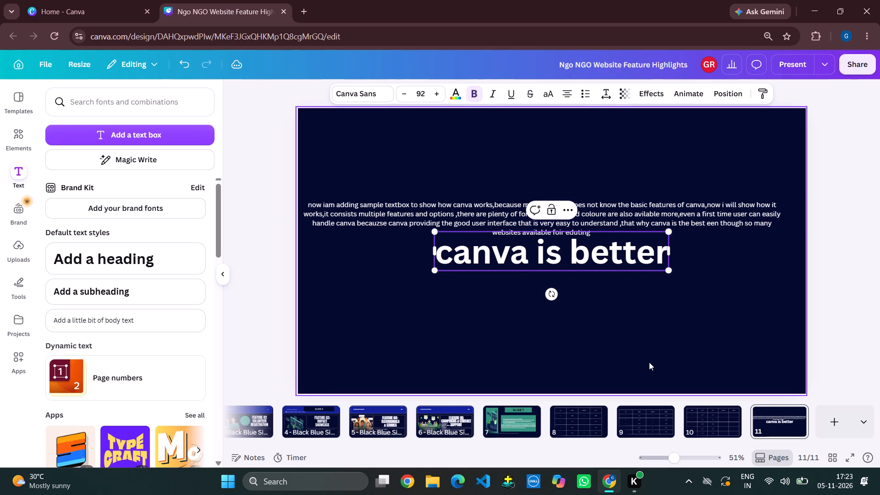
pyautogui.moveTo(598, 248); pyautogui.dragTo(599, 146)
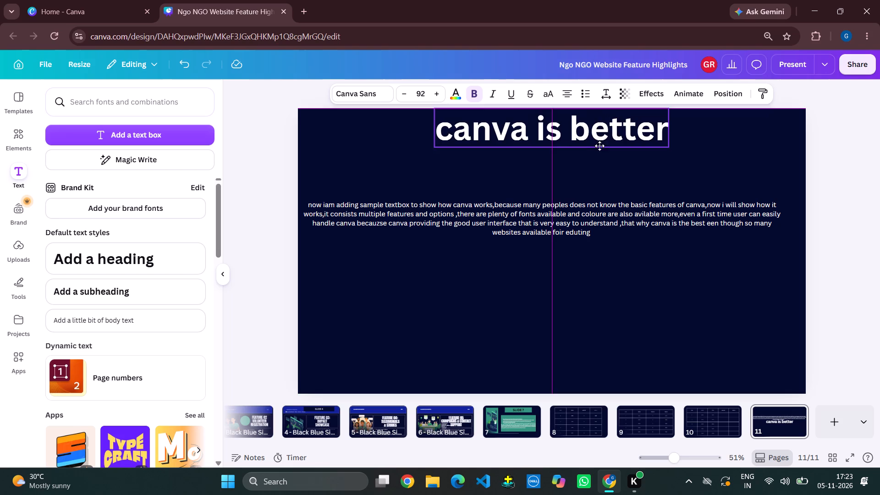
pyautogui.moveTo(599, 146); pyautogui.dragTo(594, 138)
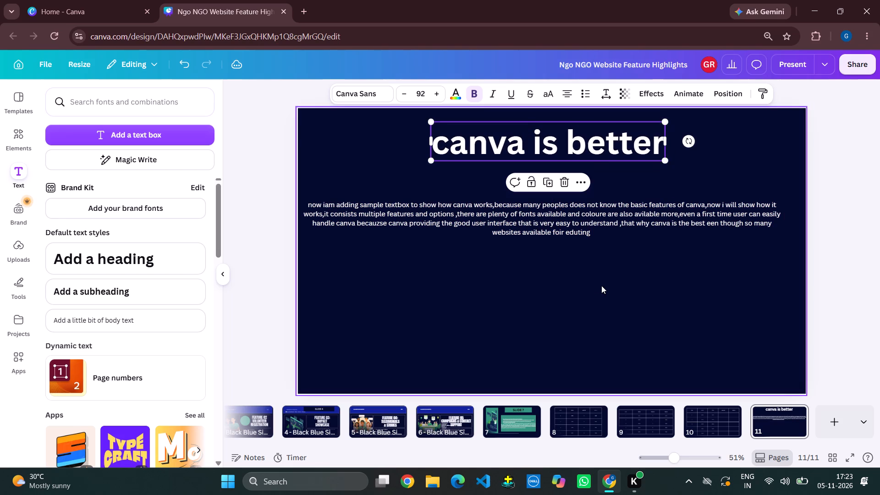
pyautogui.click(601, 286)
# Add a subheading reading "reason" and place it just above the left end of the page 11 paragraph.
pyautogui.click(104, 294)
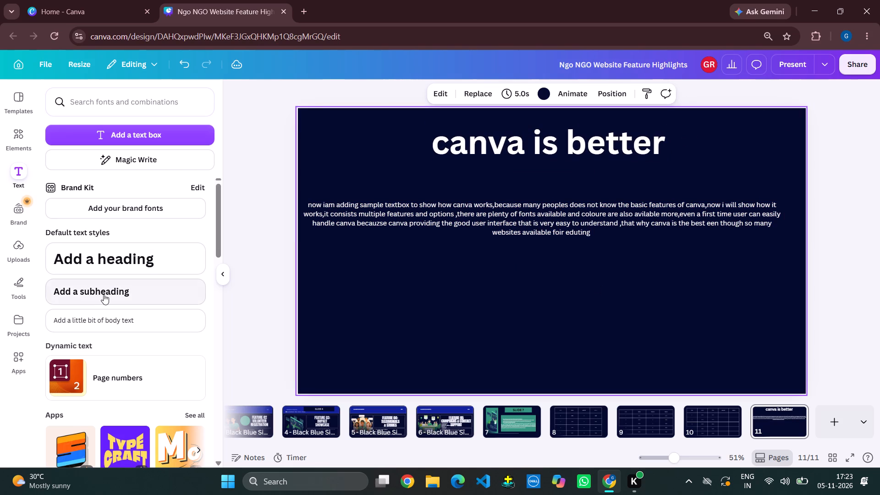
pyautogui.write('reason')
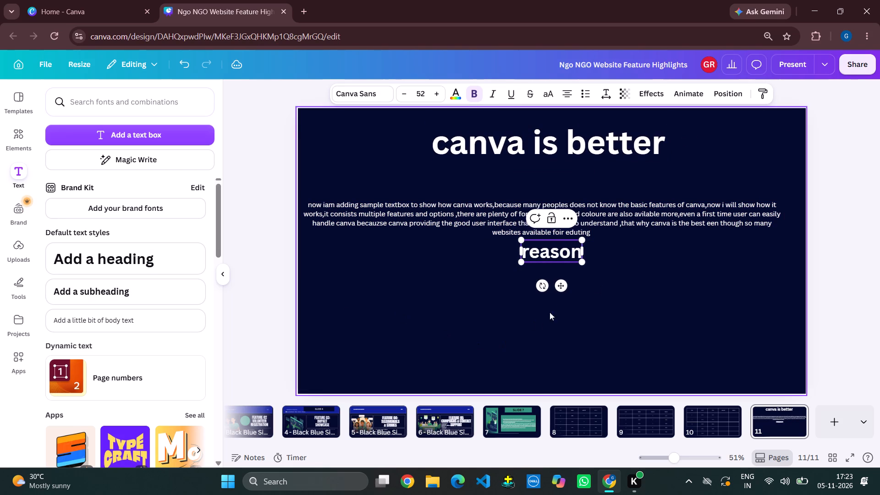
pyautogui.moveTo(561, 287); pyautogui.dragTo(348, 218)
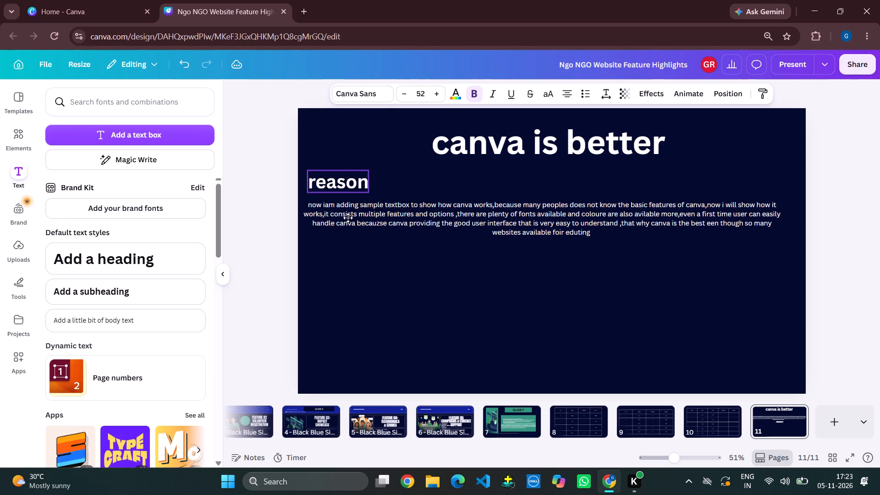
pyautogui.moveTo(348, 218); pyautogui.dragTo(347, 214)
# Extend the subheading text to read "reason :".
pyautogui.press('space')
pyautogui.write(':')
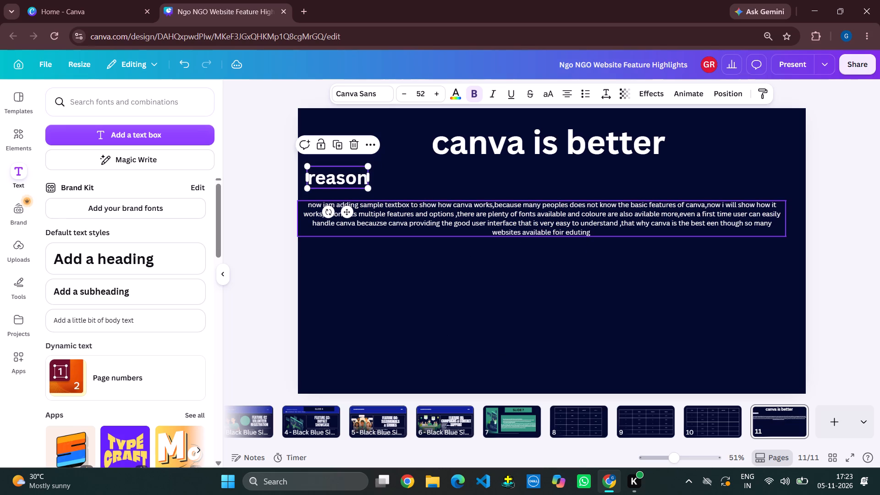
pyautogui.click(361, 179)
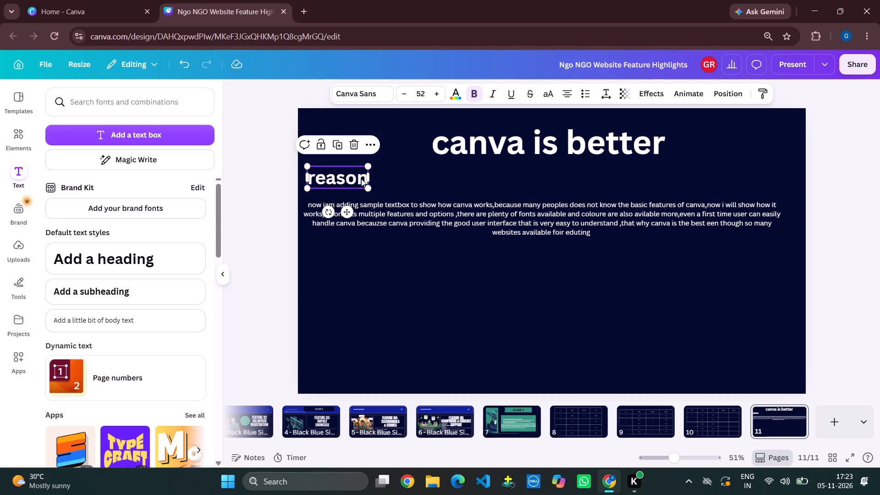
pyautogui.press('Right')
pyautogui.press('space')
pyautogui.write(':')
pyautogui.press('space')
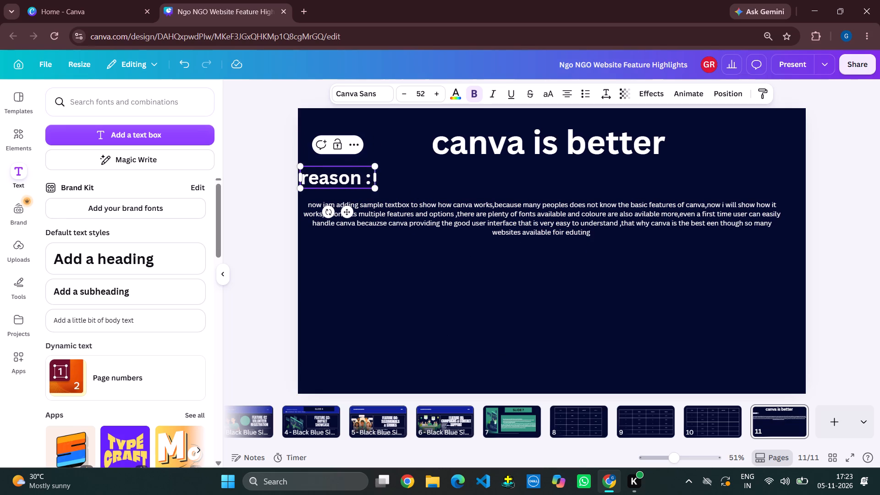
# Nudge the "reason :" subheading slightly to the right on page 11.
pyautogui.press('Right')
pyautogui.press('Right')
pyautogui.press('Right')
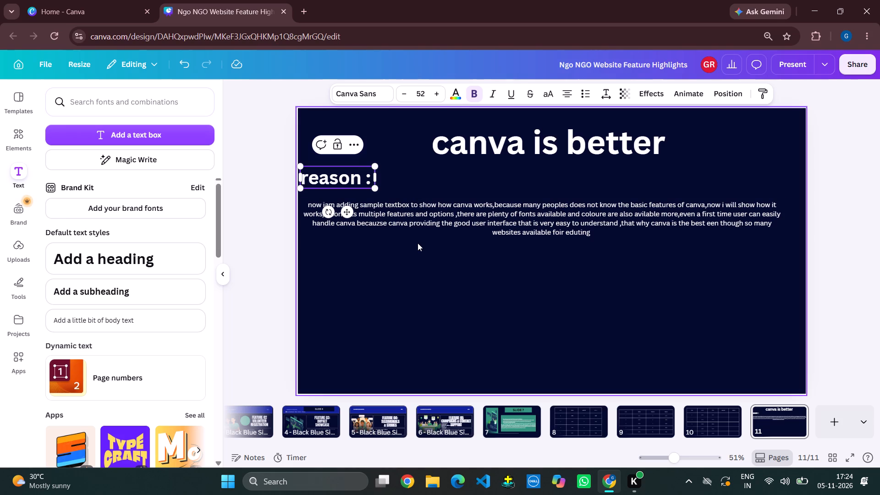
pyautogui.press('Right')
pyautogui.press('Right')
pyautogui.click(418, 243)
pyautogui.click(357, 173)
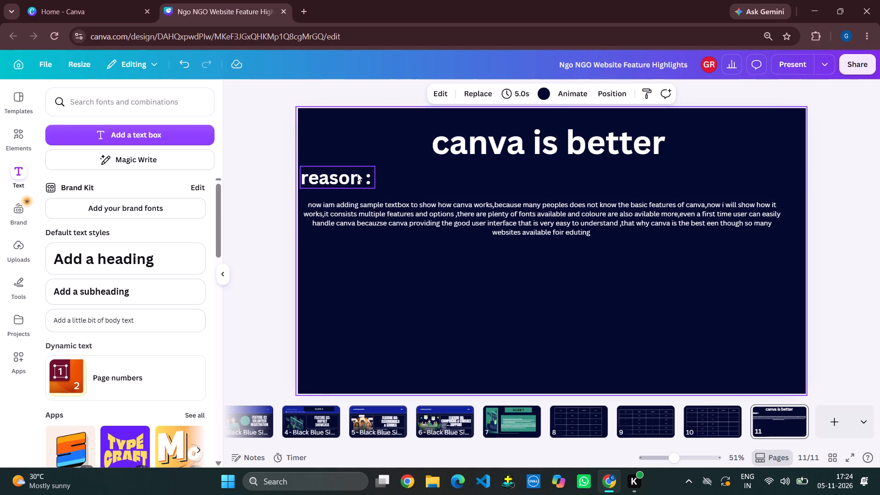
pyautogui.press('Right')
pyautogui.press('Right')
pyautogui.press('Right')
pyautogui.press('Right')
pyautogui.press('Right')
pyautogui.press('Right')
pyautogui.press('Right')
pyautogui.press('Right')
pyautogui.click(411, 255)
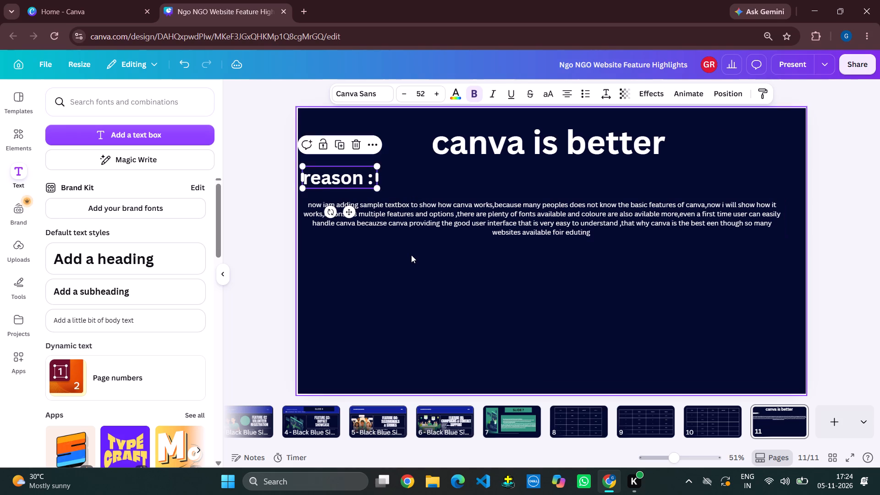
# Left-align all the text of the sample paragraph on page 11.
pyautogui.click(492, 210)
pyautogui.hotkey('ctrl', 'a')
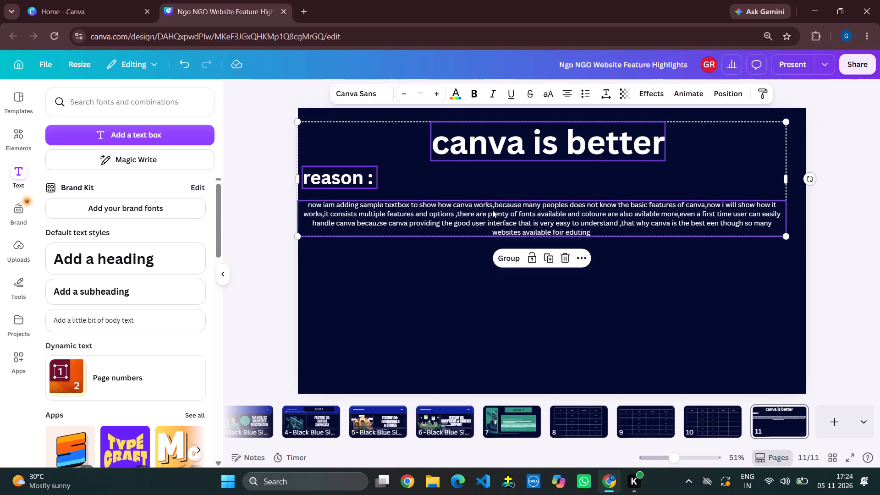
pyautogui.doubleClick(492, 210)
pyautogui.doubleClick(474, 278)
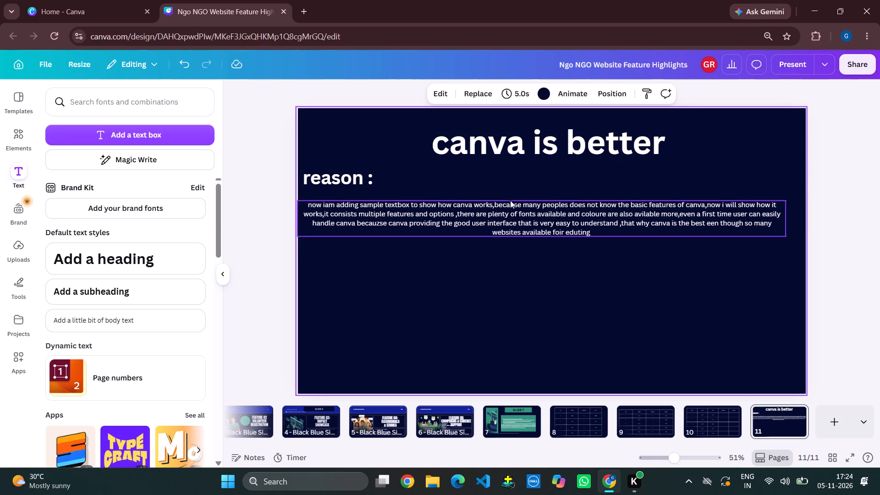
pyautogui.click(501, 212)
pyautogui.hotkey('ctrl', 'a')
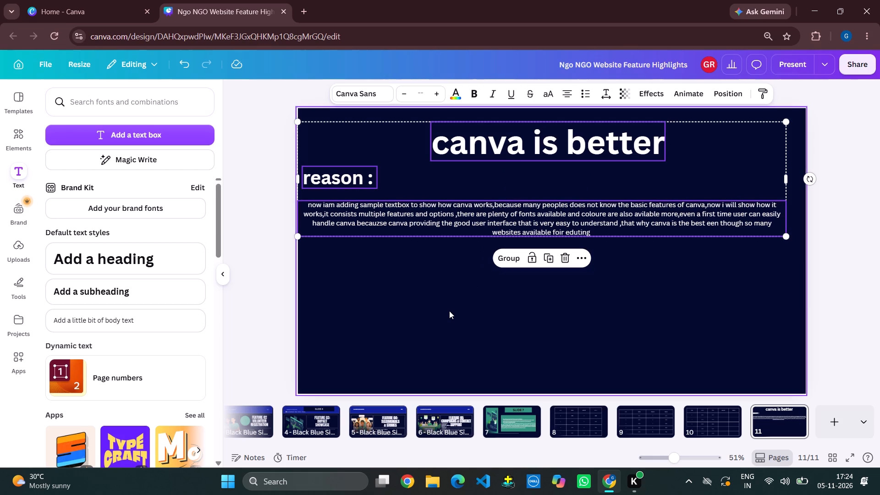
pyautogui.click(449, 311)
pyautogui.doubleClick(491, 233)
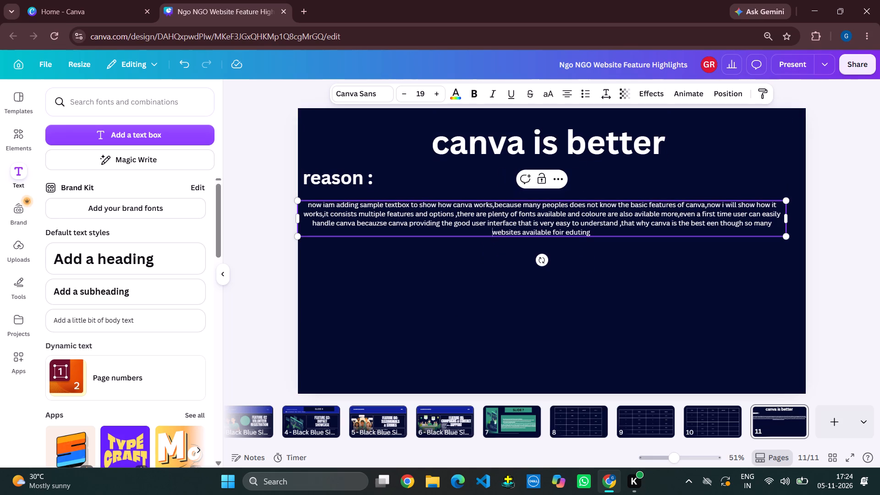
pyautogui.hotkey('ctrl', 'a')
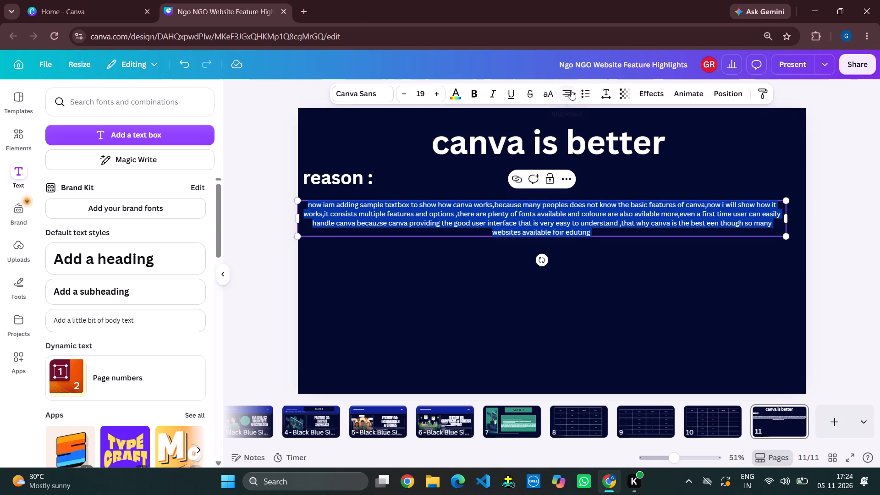
pyautogui.click(571, 90)
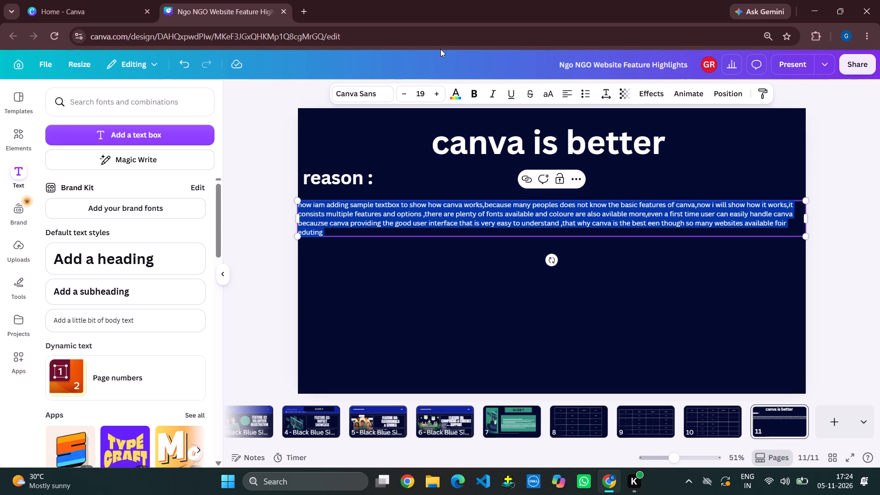
pyautogui.click(429, 347)
# Add a body text box below the page 11 paragraph reading "little body of the text".
pyautogui.click(171, 324)
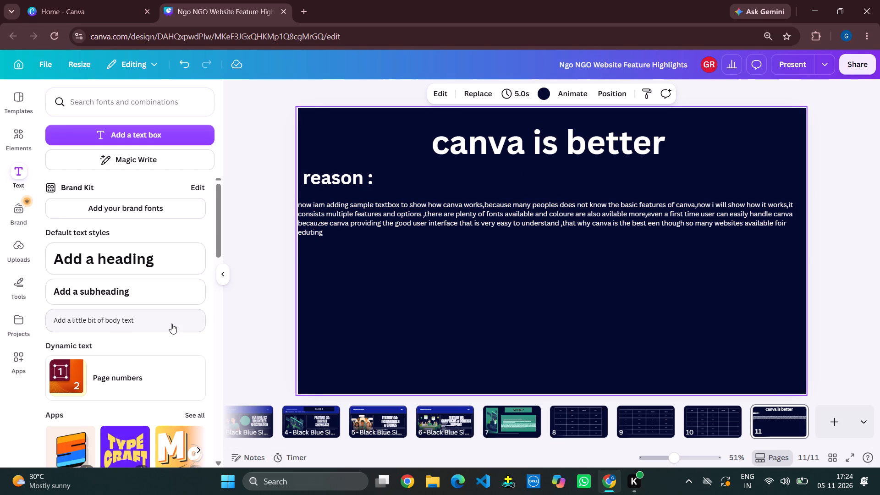
pyautogui.click(564, 325)
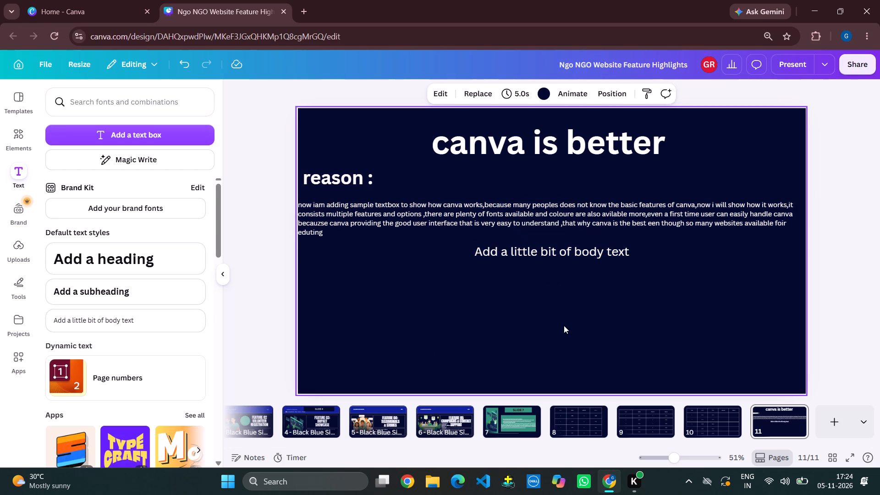
pyautogui.click(574, 251)
pyautogui.hotkey('ctrl', 'a')
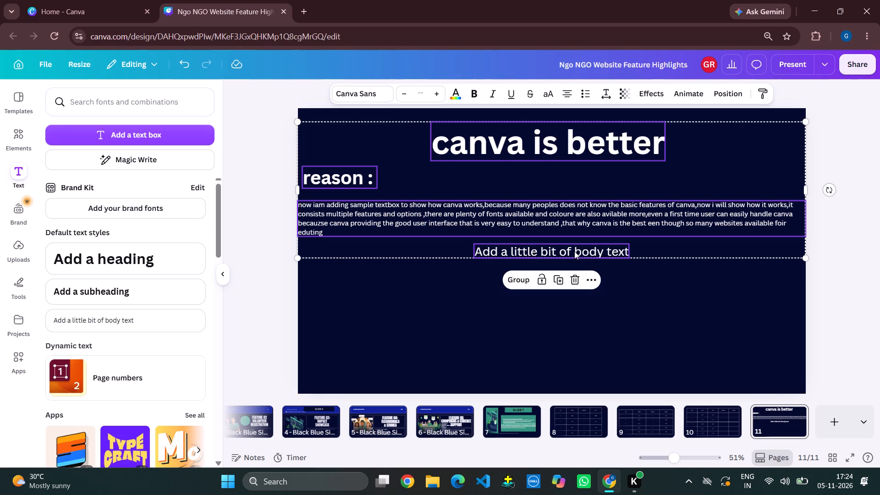
pyautogui.doubleClick(574, 251)
pyautogui.click(648, 300)
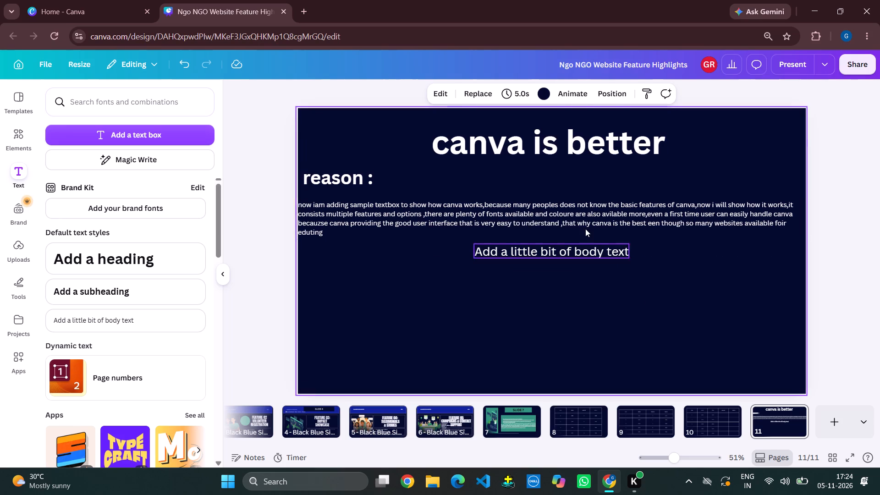
pyautogui.doubleClick(577, 254)
pyautogui.hotkey('ctrl', 'a')
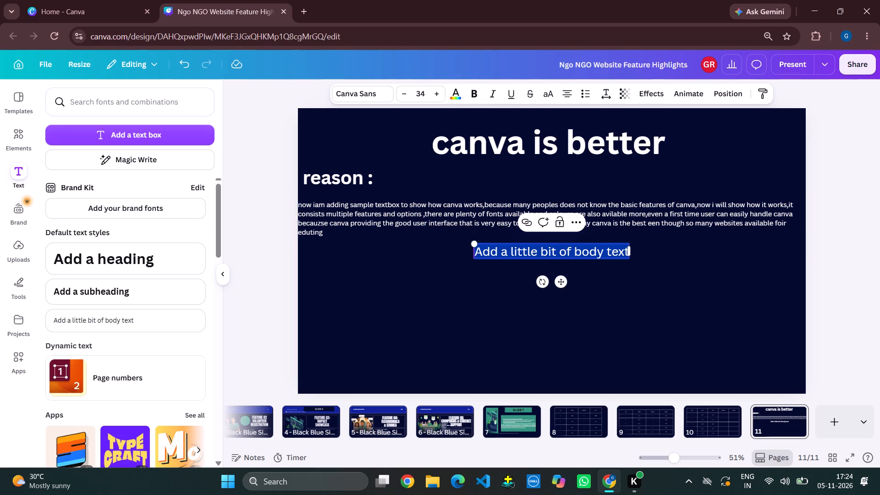
pyautogui.press('BackSpace')
pyautogui.write('lott')
pyautogui.press('BackSpace')
pyautogui.press('BackSpace')
pyautogui.press('BackSpace')
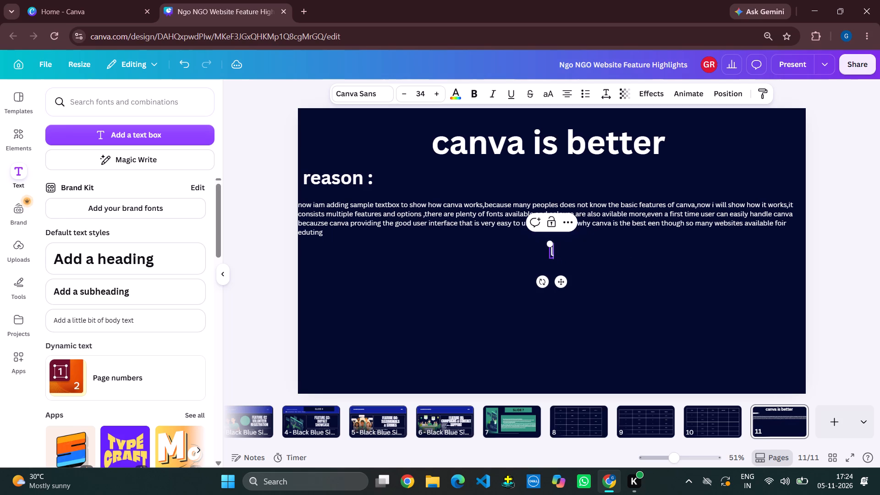
pyautogui.write('ittle body of the')
pyautogui.press('space')
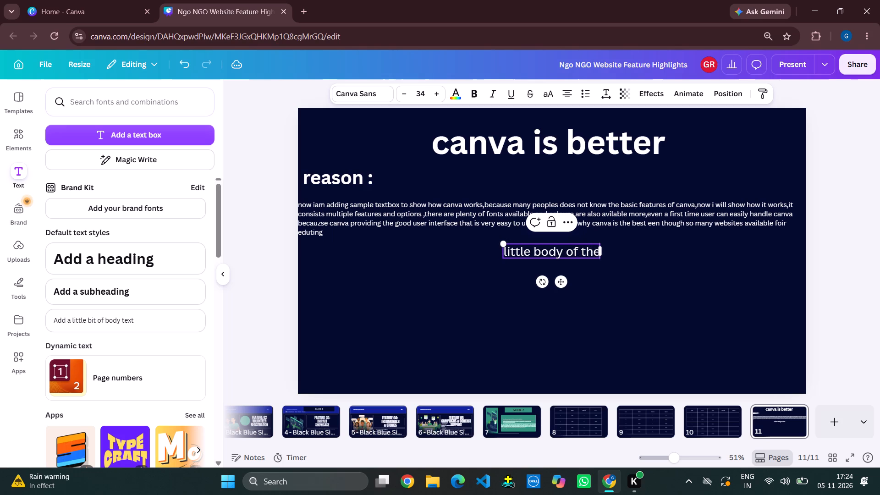
pyautogui.write('text')
pyautogui.press('space')
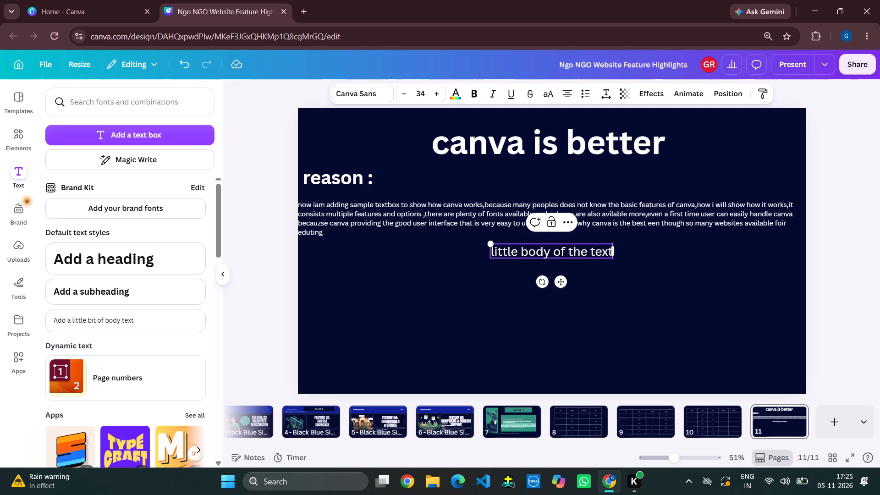
# Replace the wording of the new body text box with "advantages of canva".
pyautogui.press('BackSpace')
pyautogui.press('BackSpace')
pyautogui.press('BackSpace')
pyautogui.press('BackSpace')
pyautogui.press('BackSpace')
pyautogui.press('BackSpace')
pyautogui.press('BackSpace')
pyautogui.press('BackSpace')
pyautogui.press('BackSpace')
pyautogui.press('BackSpace')
pyautogui.press('BackSpace')
pyautogui.press('BackSpace')
pyautogui.press('BackSpace')
pyautogui.press('BackSpace')
pyautogui.press('BackSpace')
pyautogui.press('BackSpace')
pyautogui.press('BackSpace')
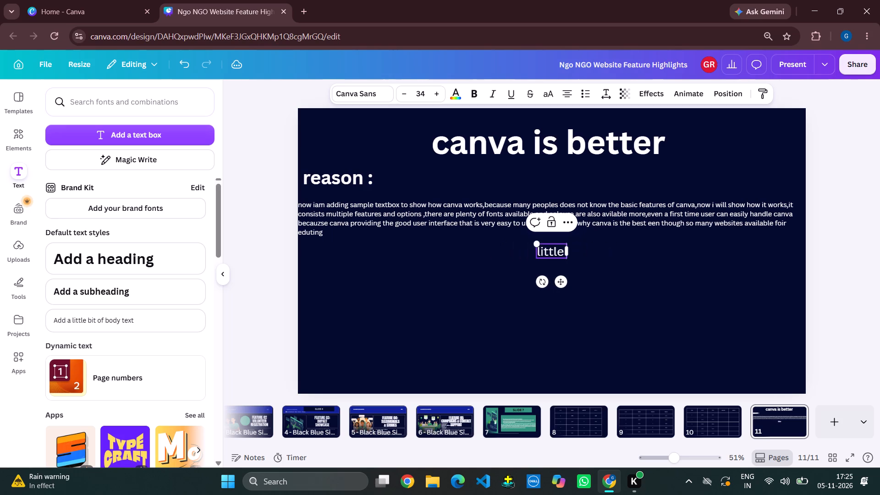
pyautogui.press('BackSpace')
pyautogui.press('BackSpace')
pyautogui.press('BackSpace')
pyautogui.press('BackSpace')
pyautogui.press('BackSpace')
pyautogui.press('BackSpace')
pyautogui.press('BackSpace')
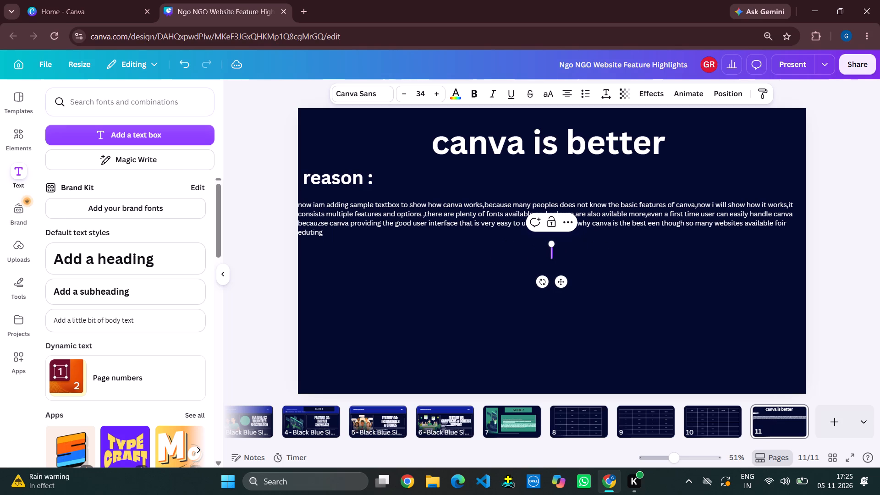
pyautogui.write('le')
pyautogui.press('BackSpace')
pyautogui.press('BackSpace')
pyautogui.write('advantages of canva')
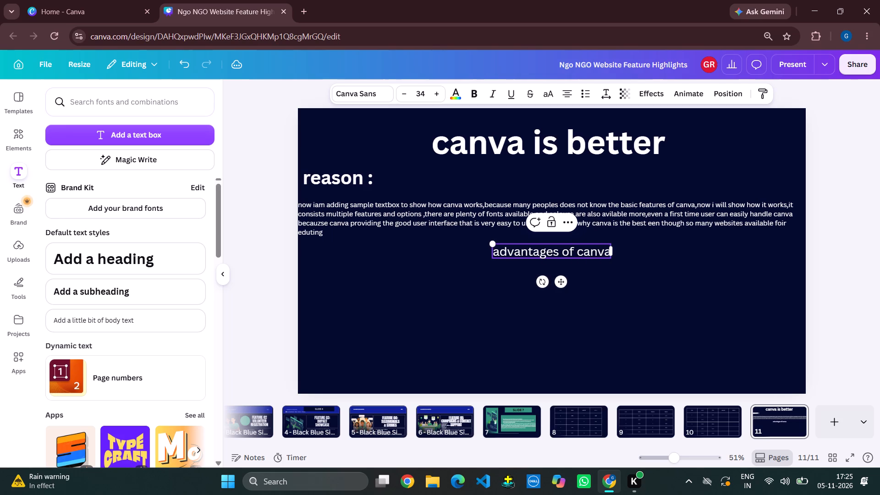
# Move the "advantages of canva" text to the left side of page 11, aligned beneath the "reason :" subheading and just below the paragraph.
pyautogui.click(560, 278)
pyautogui.press('Left')
pyautogui.press('Left')
pyautogui.press('Left')
pyautogui.press('Left')
pyautogui.press('Left')
pyautogui.press('Left')
pyautogui.press('Left')
pyautogui.press('Left')
pyautogui.press('Left')
pyautogui.press('Left')
pyautogui.press('Left')
pyautogui.press('Left')
pyautogui.press('Left')
pyautogui.press('Left')
pyautogui.press('Left')
pyautogui.moveTo(560, 278); pyautogui.dragTo(433, 276)
pyautogui.moveTo(433, 276); pyautogui.dragTo(373, 279)
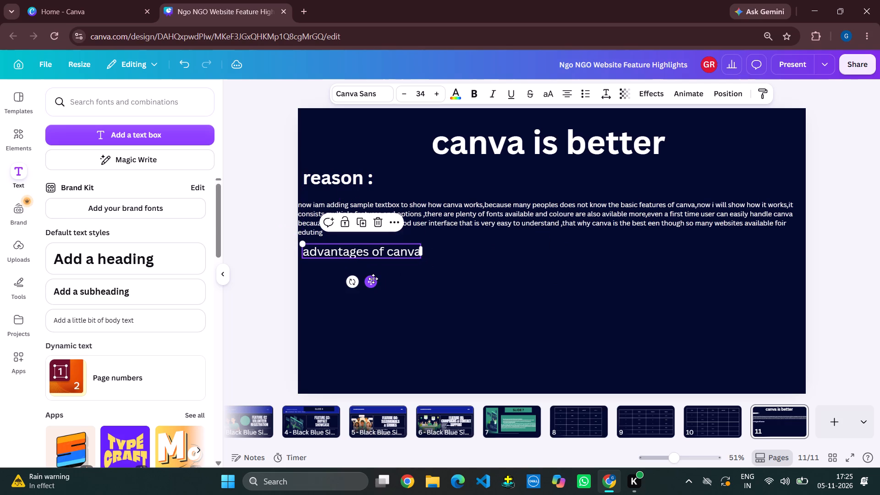
pyautogui.click(461, 297)
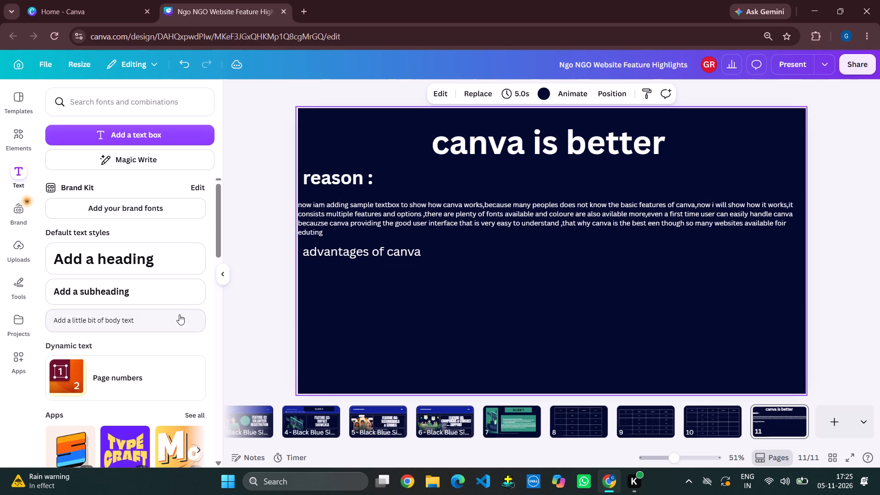
# Add another body text box on page 11 reading "1.eeasy acces and better than other platforms".
pyautogui.click(179, 314)
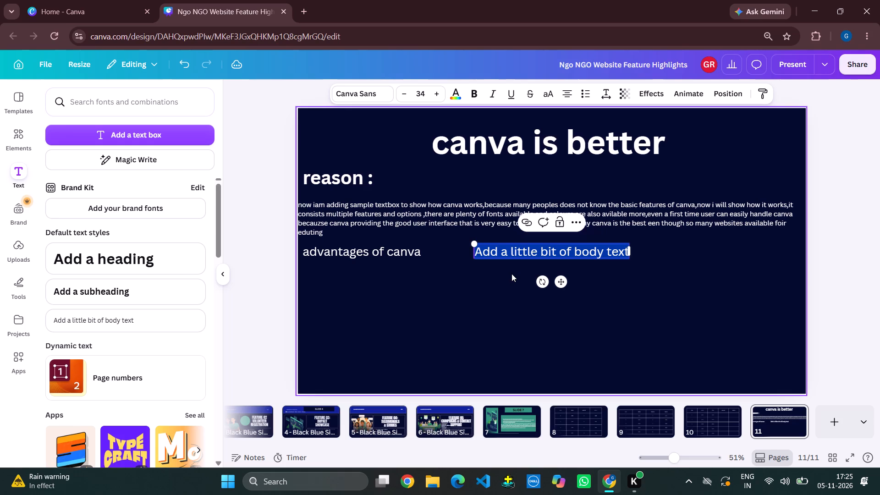
pyautogui.write('1.')
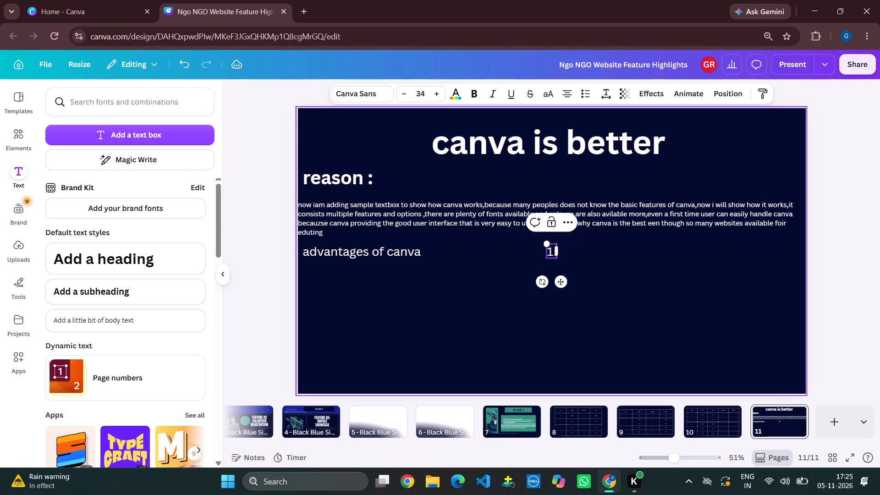
pyautogui.press('e')
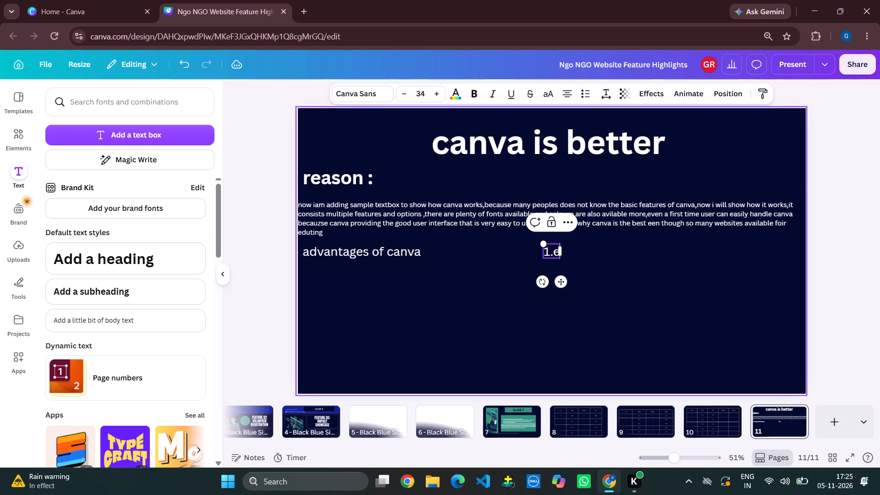
pyautogui.write('say ac')
pyautogui.press('BackSpace')
pyautogui.press('BackSpace')
pyautogui.press('BackSpace')
pyautogui.press('BackSpace')
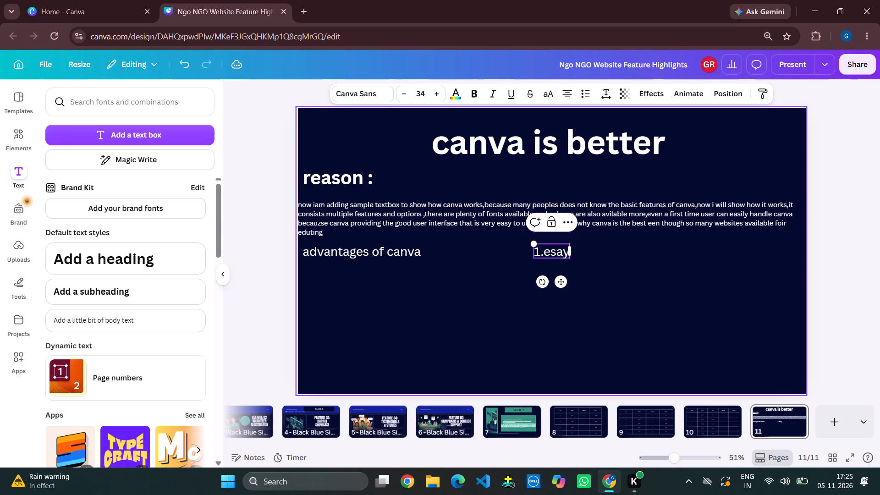
pyautogui.press('BackSpace')
pyautogui.press('BackSpace')
pyautogui.write('easy')
pyautogui.press('space')
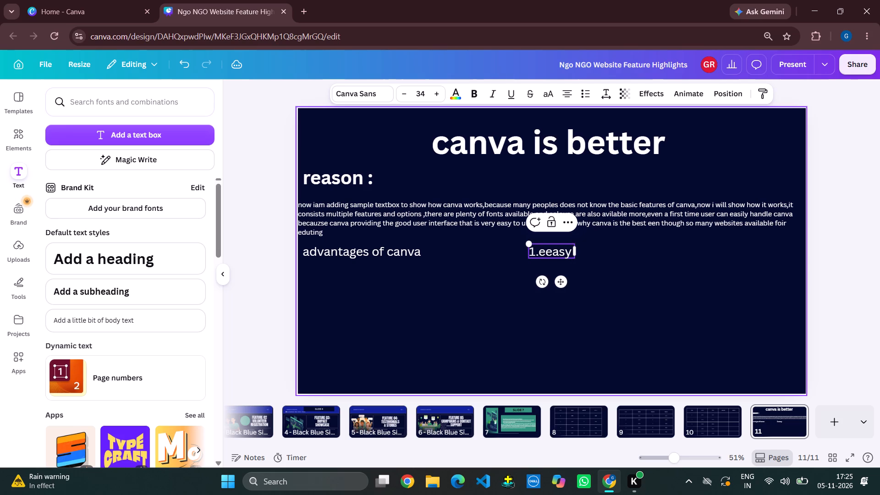
pyautogui.write('acces')
pyautogui.press('space')
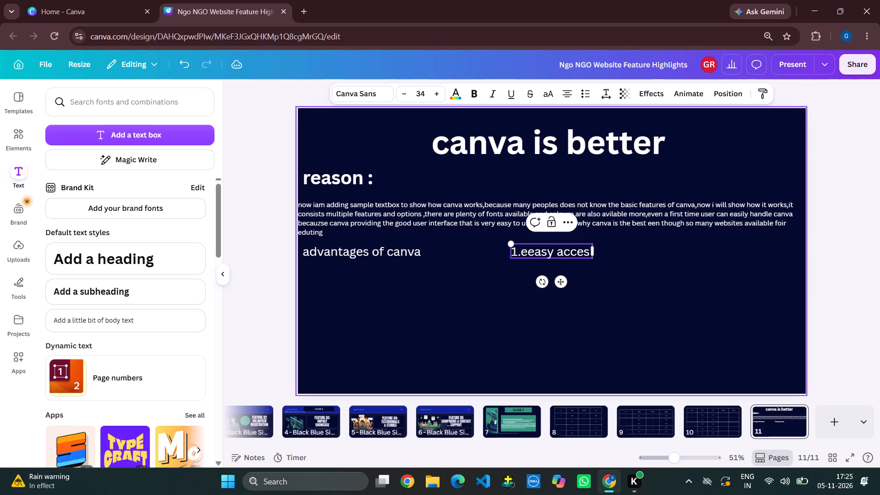
pyautogui.write('and better than other platforms')
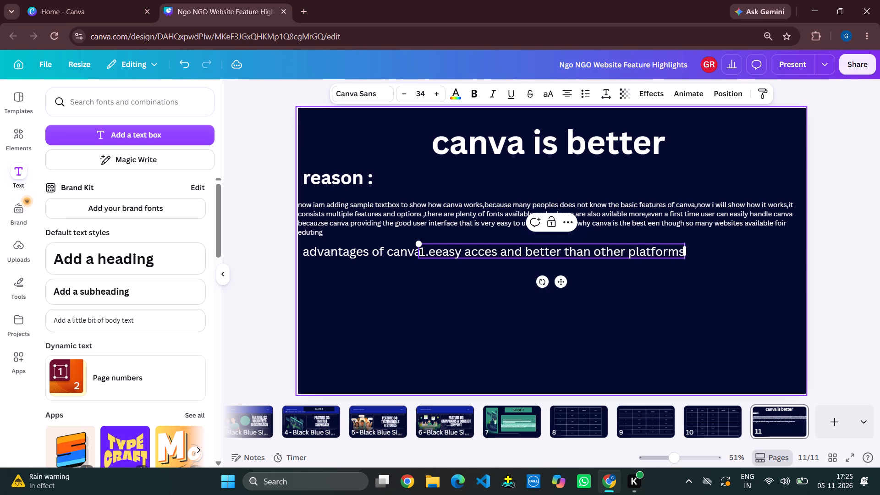
# Move the numbered advantage text directly beneath "advantages of canva", near the left edge of page 11.
pyautogui.moveTo(563, 283); pyautogui.dragTo(417, 310)
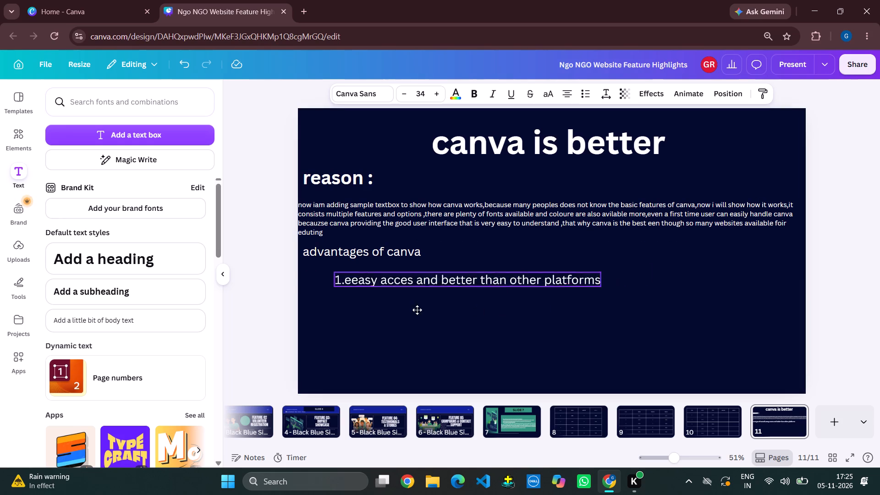
pyautogui.moveTo(417, 310); pyautogui.dragTo(450, 304)
# Add the lines "2.better user interface" and "3.more features" beneath the first item in page 11's advantages list.
pyautogui.press('Return')
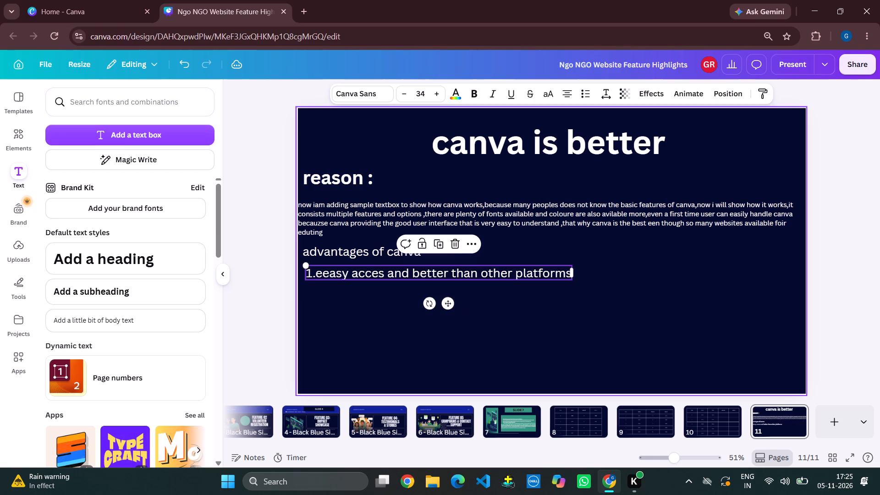
pyautogui.write('2.')
pyautogui.press('BackSpace')
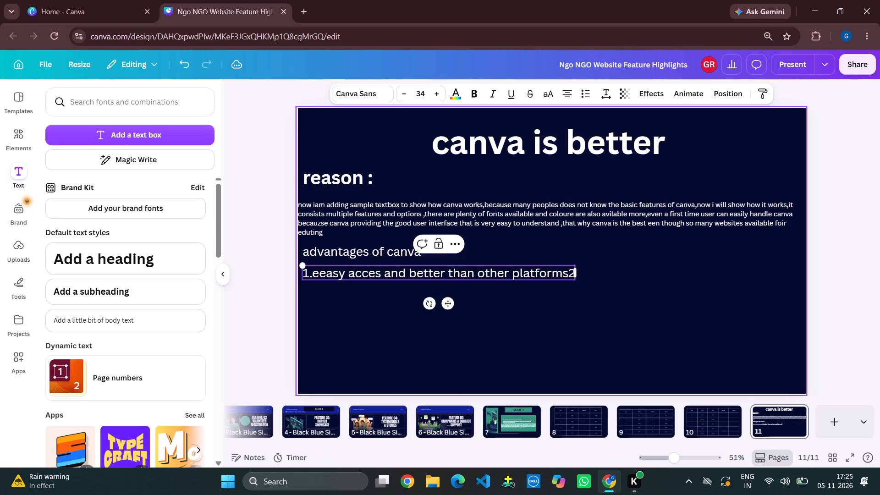
pyautogui.press('BackSpace')
pyautogui.hotkey('shift', 'Return')
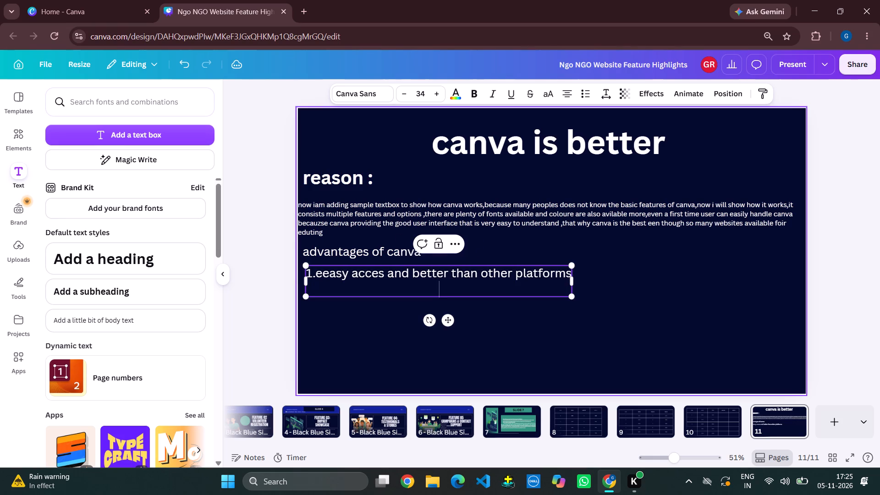
pyautogui.press('2')
pyautogui.press('.')
pyautogui.write('better user interface')
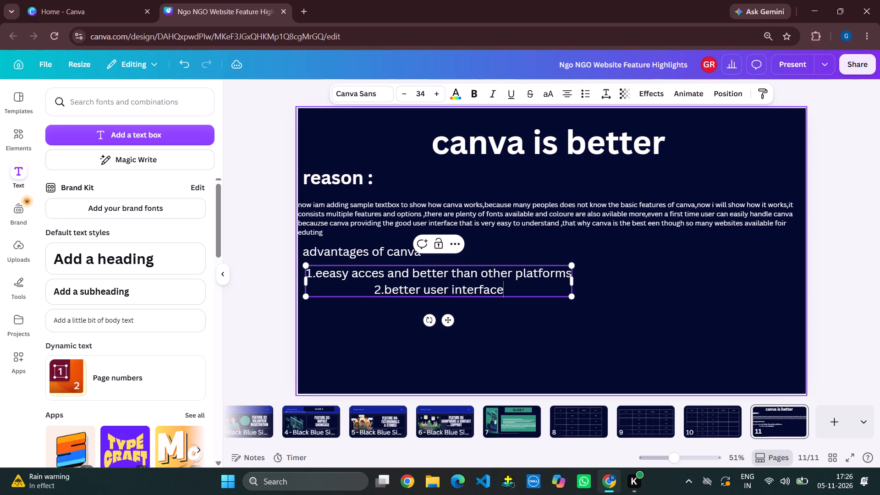
pyautogui.hotkey('shift', 'Return')
pyautogui.write('3.more features')
# Add the lines "4.it is a open source" and "5.more fonts and styles" to the advantages list.
pyautogui.hotkey('shift', 'Return')
pyautogui.write('4.')
pyautogui.press('e')
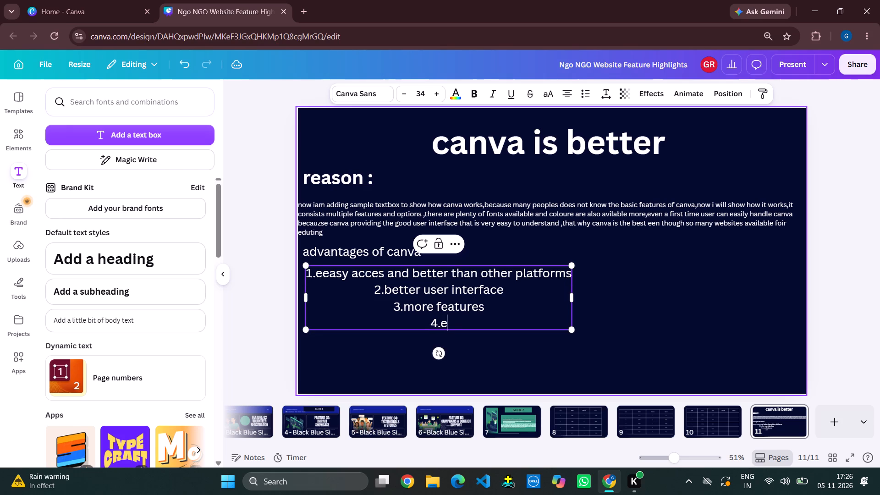
pyautogui.press('BackSpace')
pyautogui.write('it is a ope')
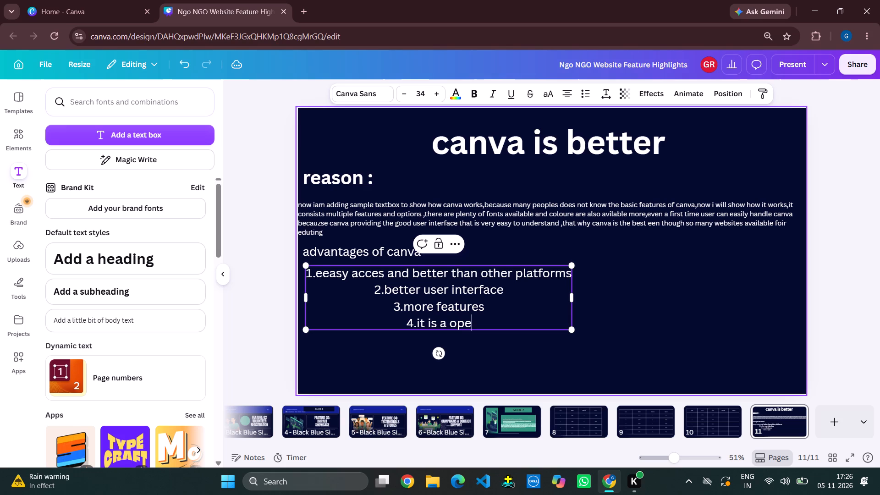
pyautogui.press('space')
pyautogui.press('BackSpace')
pyautogui.write('n source')
pyautogui.hotkey('shift', 'Return')
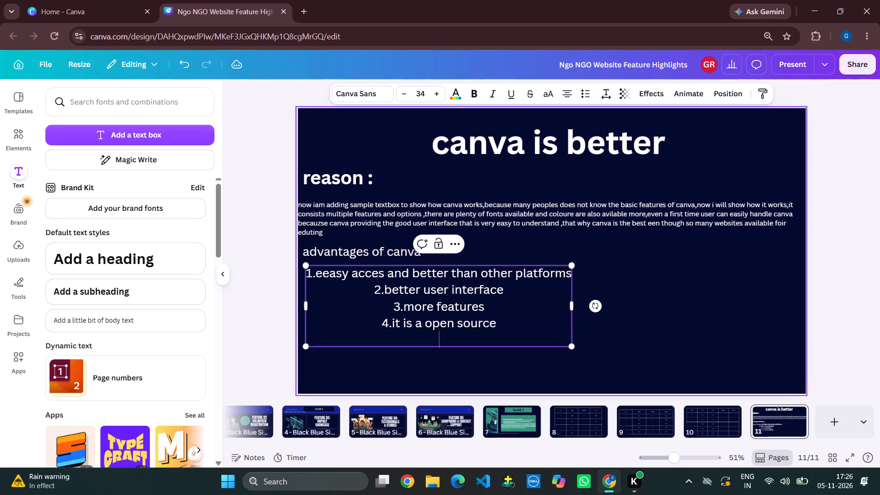
pyautogui.write('5.')
pyautogui.write('more fonts and stye')
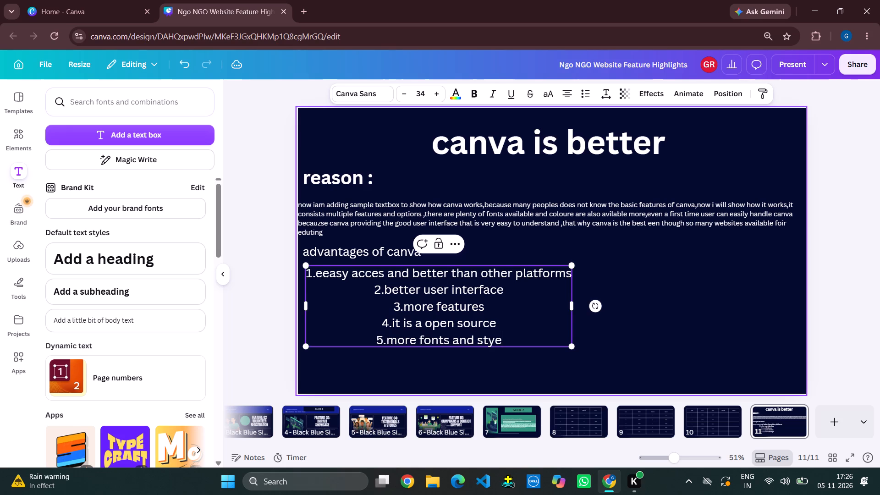
pyautogui.press('BackSpace')
pyautogui.write('les')
# Add a final line reading "6.safe authentication" to the advantages list.
pyautogui.hotkey('shift', 'Return')
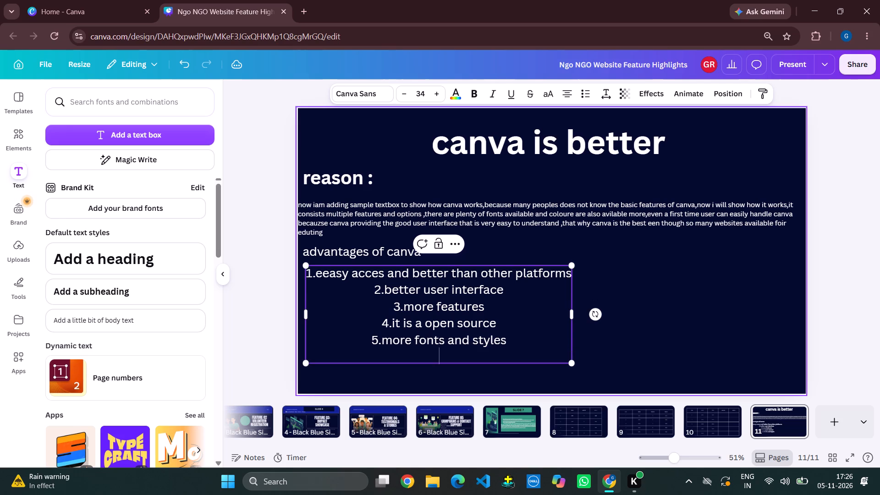
pyautogui.press('6')
pyautogui.write('.safe')
pyautogui.press('space')
pyautogui.write('authenticatioj')
pyautogui.press('BackSpace')
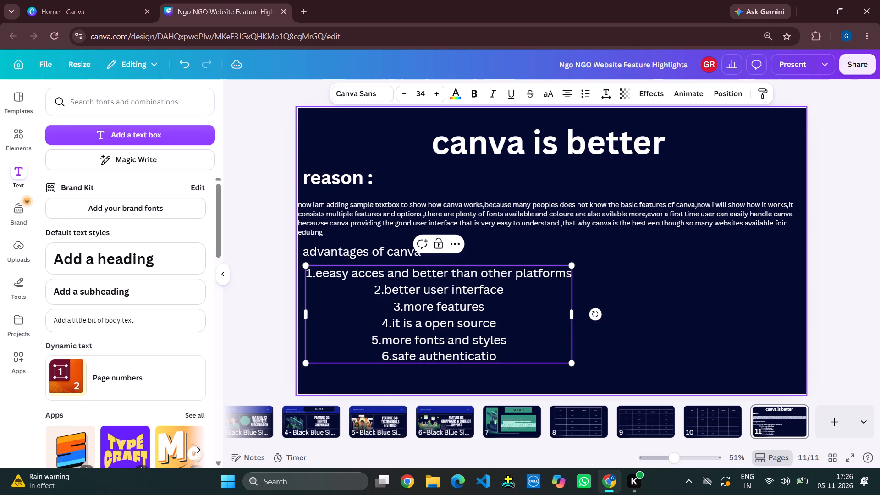
pyautogui.press('n')
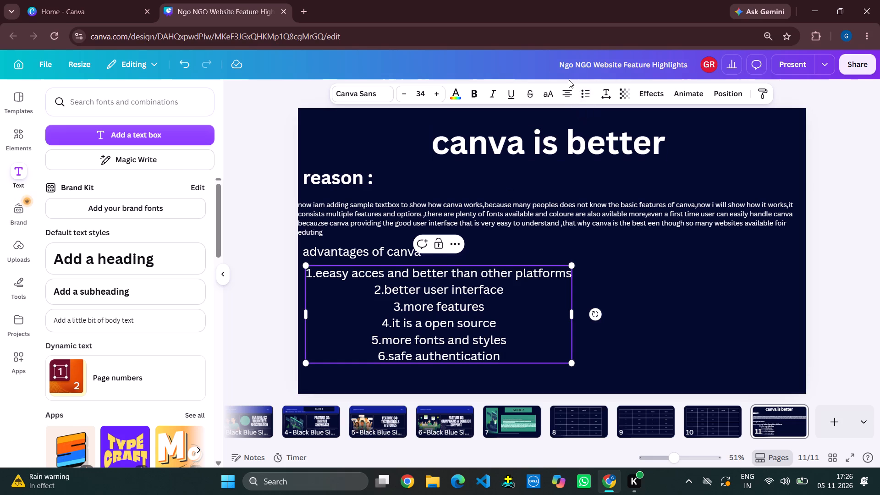
# Left-align all six lines of the numbered advantages list on page 11.
pyautogui.click(478, 298)
pyautogui.hotkey('ctrl', 'a')
pyautogui.click(575, 94)
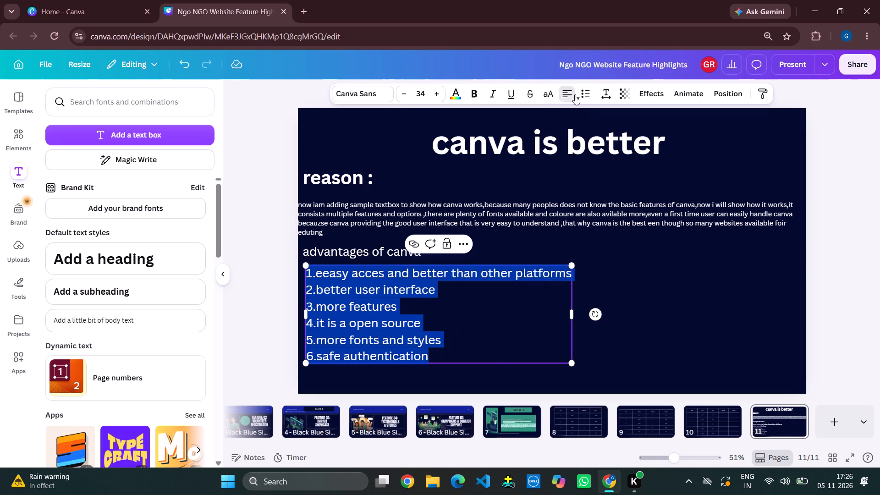
pyautogui.click(647, 318)
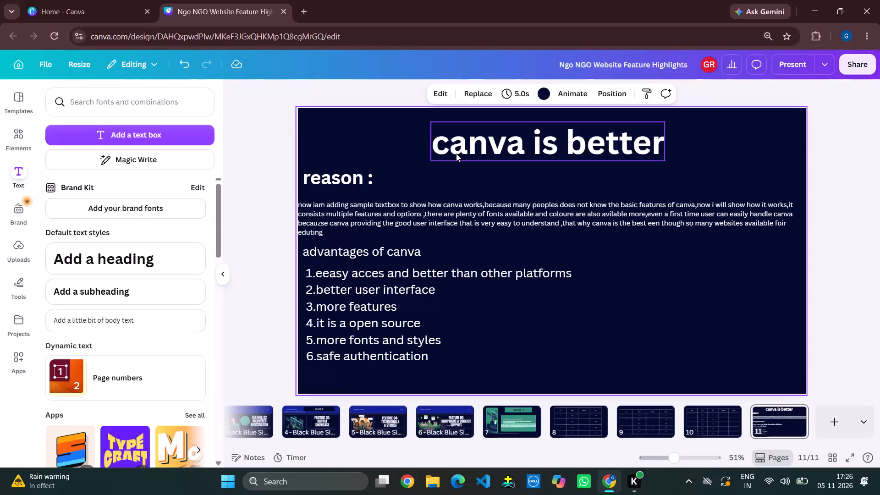
# Add a subheading reading "disadvantages" and place it on the right side of page 11, just below the paragraph.
pyautogui.click(149, 291)
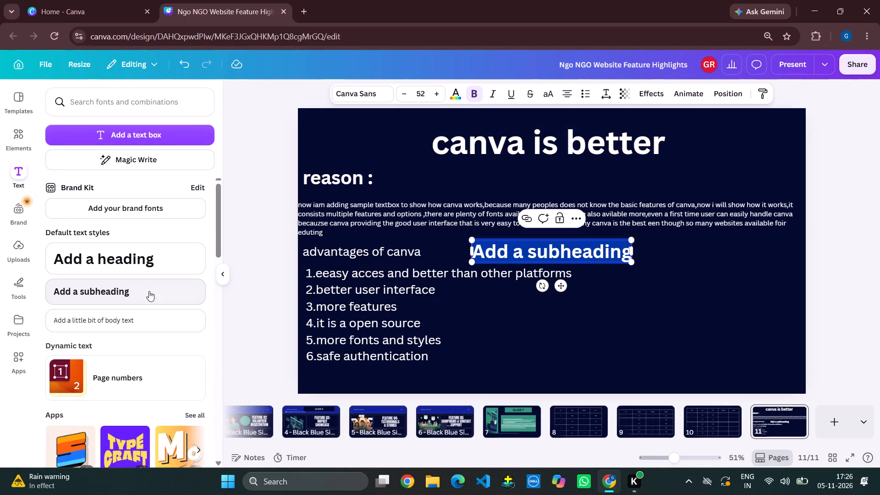
pyautogui.write('dis')
pyautogui.write('advantages')
pyautogui.moveTo(563, 287); pyautogui.dragTo(709, 280)
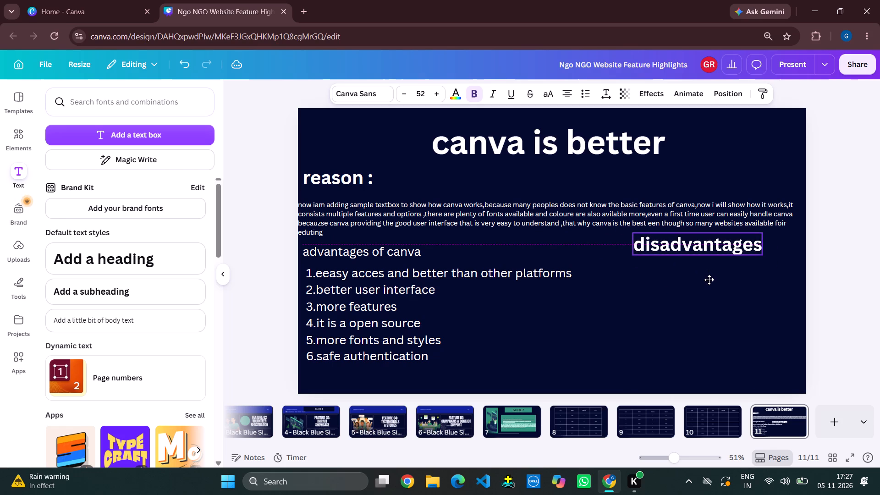
pyautogui.moveTo(709, 280); pyautogui.dragTo(709, 281)
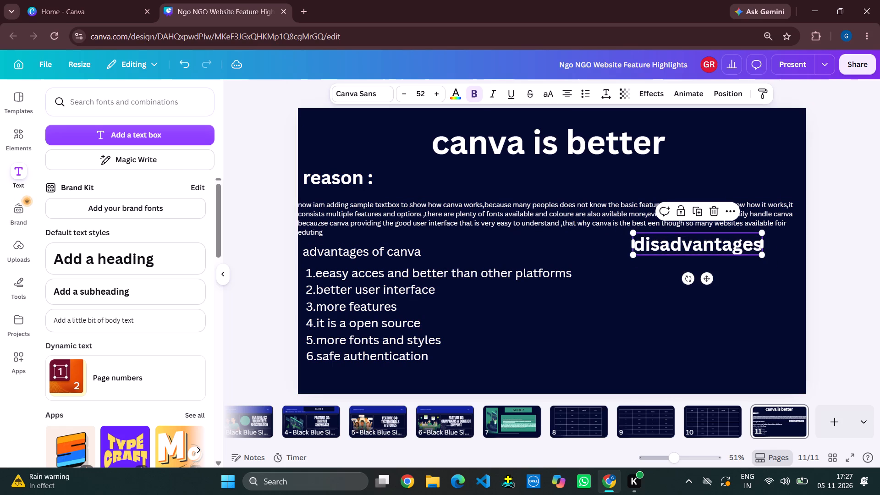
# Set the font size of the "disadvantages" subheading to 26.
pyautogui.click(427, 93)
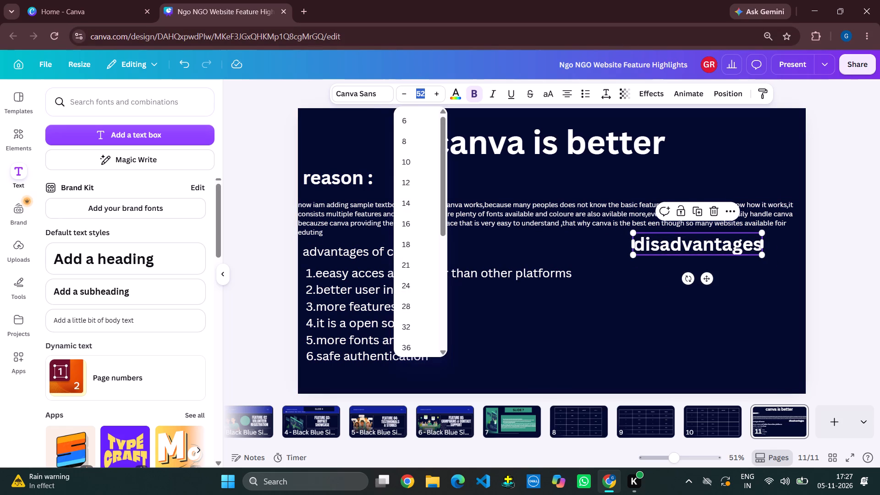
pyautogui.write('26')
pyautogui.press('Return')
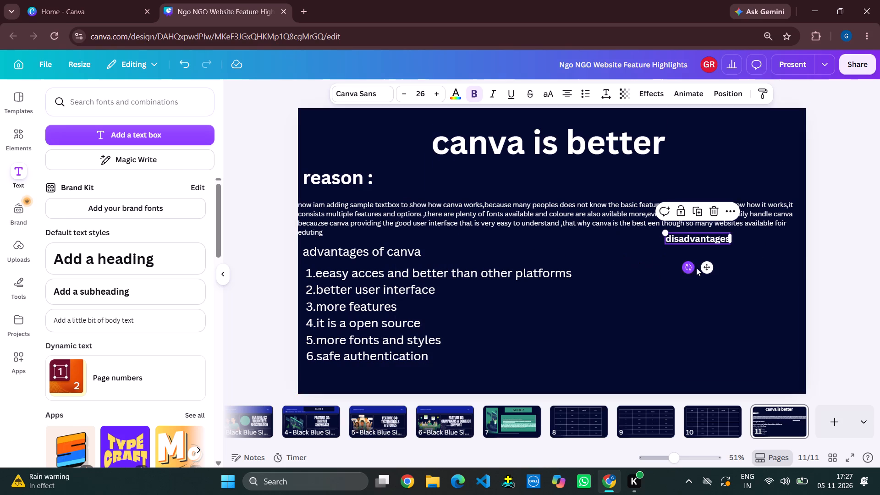
# Move the "disadvantages" subheading slightly down, level with the "advantages of canva" text.
pyautogui.moveTo(706, 269); pyautogui.dragTo(712, 280)
pyautogui.click(640, 291)
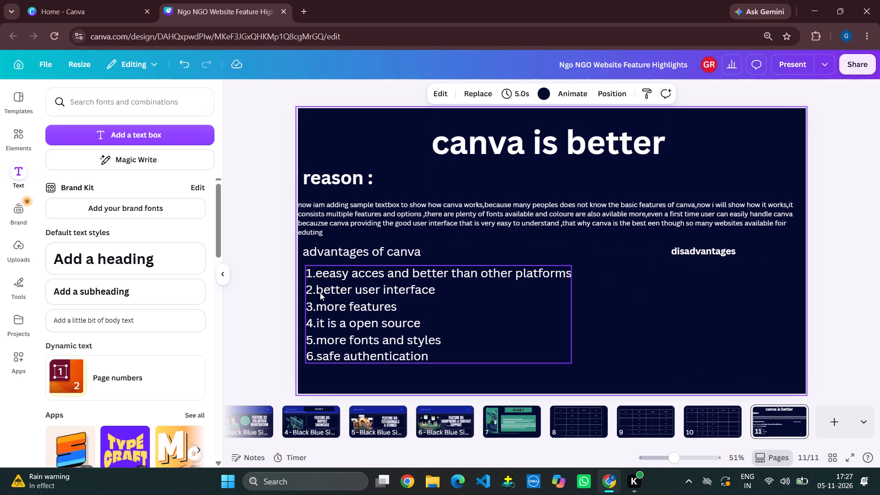
# Add a new body text box to page 11.
pyautogui.click(137, 314)
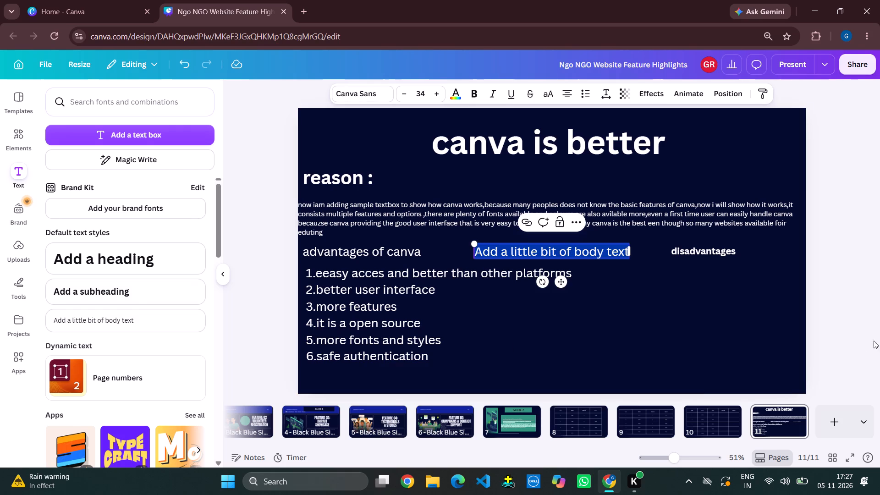
# Set the font size of the "disadvantages" subheading to 34.
pyautogui.click(699, 255)
pyautogui.click(422, 93)
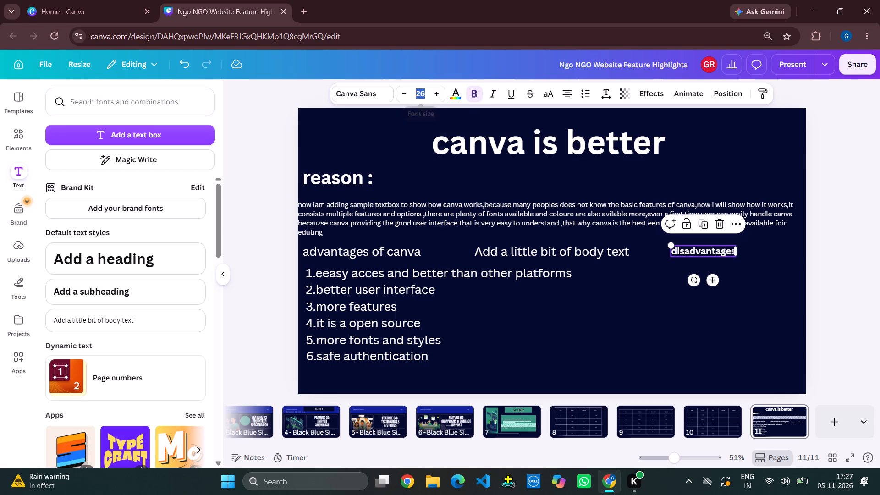
pyautogui.write('34')
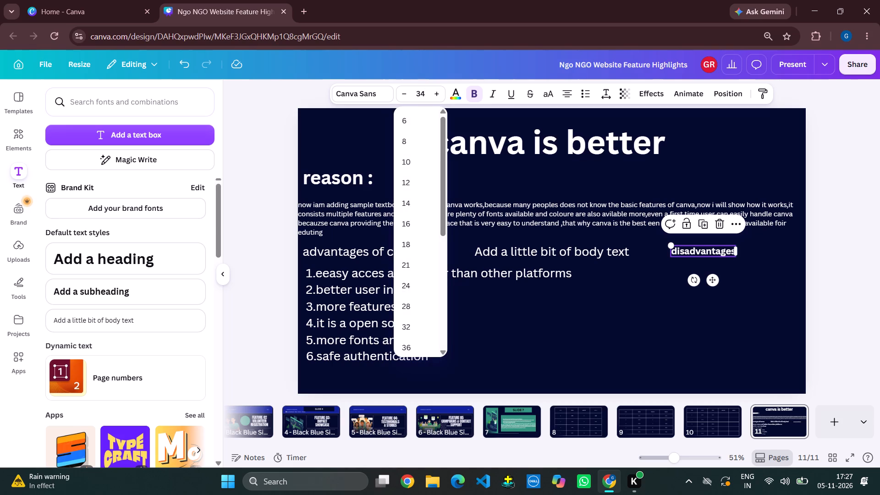
pyautogui.press('Return')
# Move the new body text box below the "disadvantages" subheading, to the right of the advantages list.
pyautogui.click(492, 249)
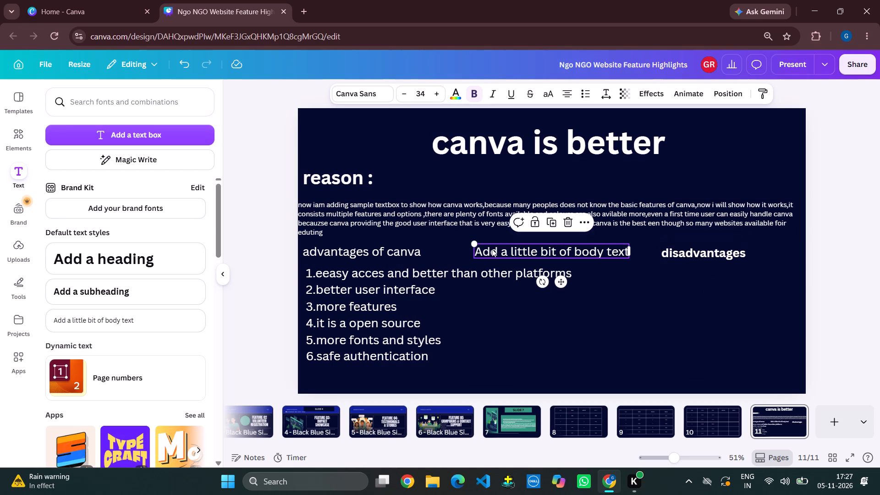
pyautogui.moveTo(563, 283); pyautogui.dragTo(611, 300)
pyautogui.moveTo(611, 300); pyautogui.dragTo(633, 328)
# Replace the placeholder wording of the body text box under "disadvantages" with "internet is always needed".
pyautogui.doubleClick(629, 293)
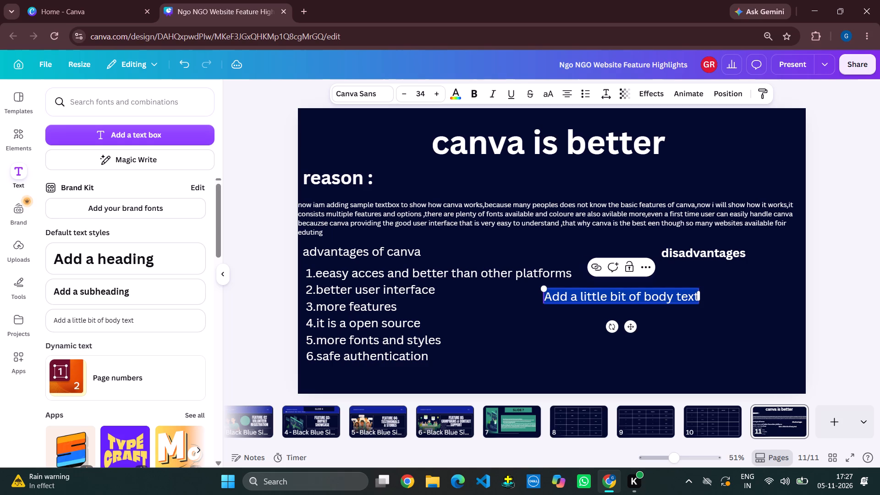
pyautogui.click(629, 293)
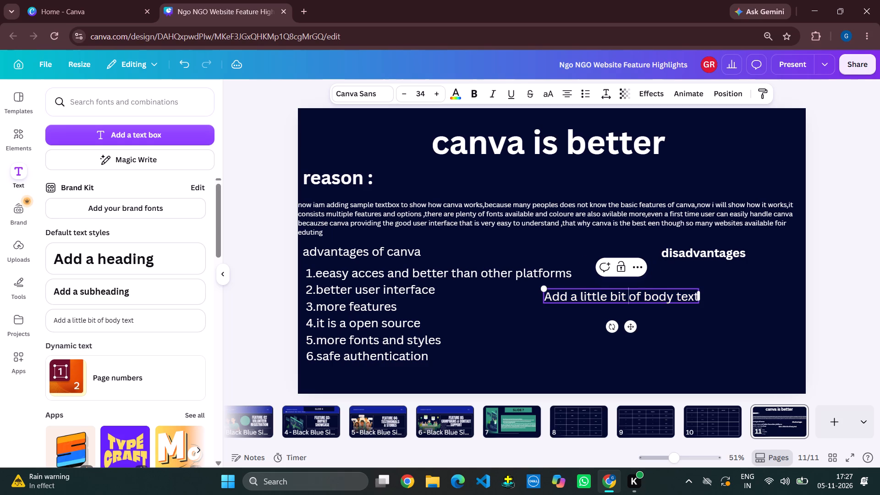
pyautogui.write('interne')
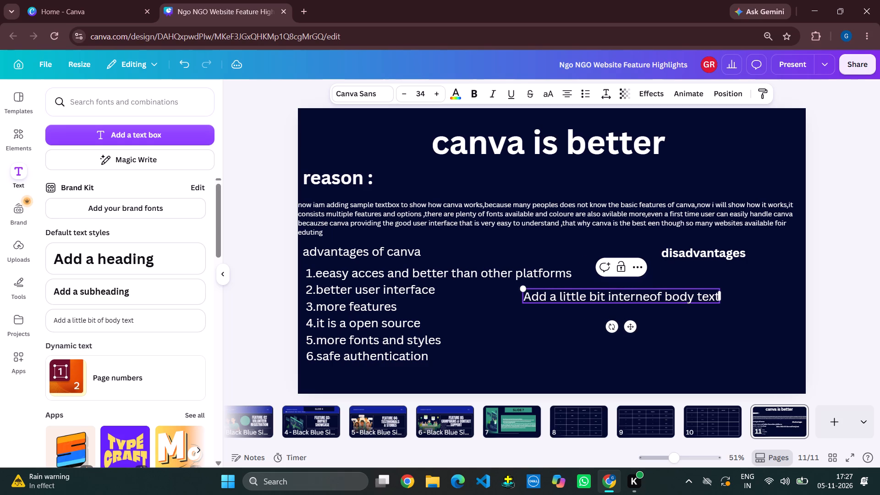
pyautogui.hotkey('ctrl', 'a')
pyautogui.press('BackSpace')
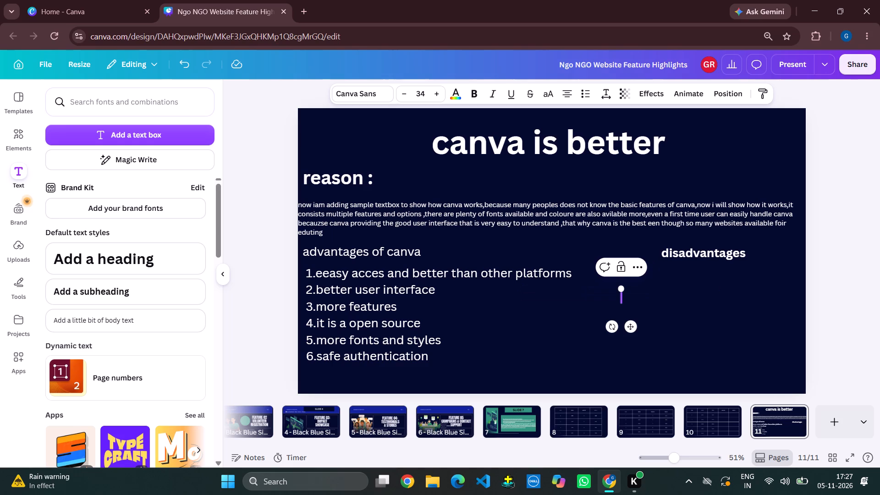
pyautogui.write('internet is always neede')
pyautogui.press('space')
pyautogui.press('BackSpace')
pyautogui.press('d')
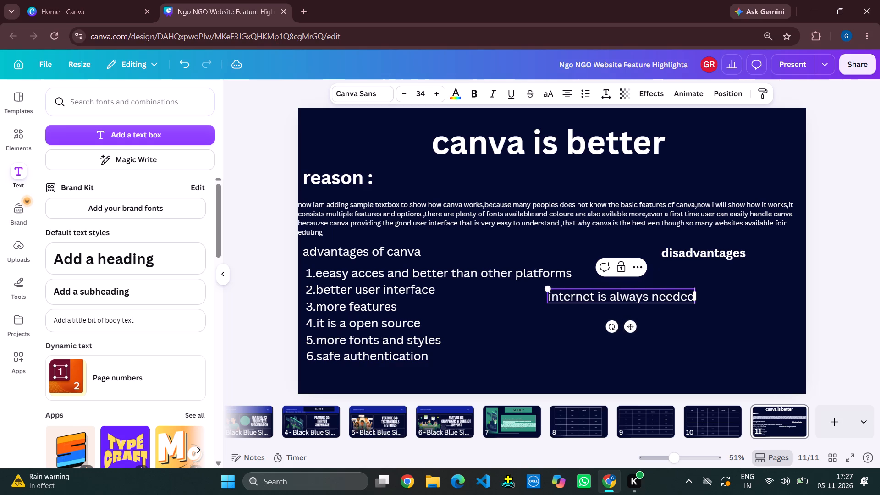
# Insert the number "1." at the start of the "internet is always needed" line.
pyautogui.press('Left')
pyautogui.press('Left')
pyautogui.press('Left')
pyautogui.press('Left')
pyautogui.press('Left')
pyautogui.press('Left')
pyautogui.press('Left')
pyautogui.press('Left')
pyautogui.press('Left')
pyautogui.press('Left')
pyautogui.press('Left')
pyautogui.press('Left')
pyautogui.press('Left')
pyautogui.press('Left')
pyautogui.press('Left')
pyautogui.press('Left')
pyautogui.press('Left')
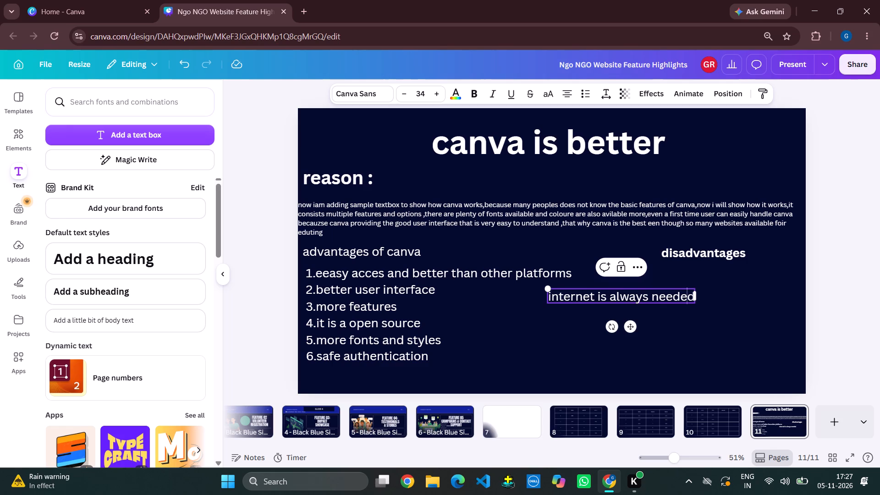
pyautogui.press('Left')
pyautogui.press('Left')
pyautogui.press('Left')
pyautogui.press('Left')
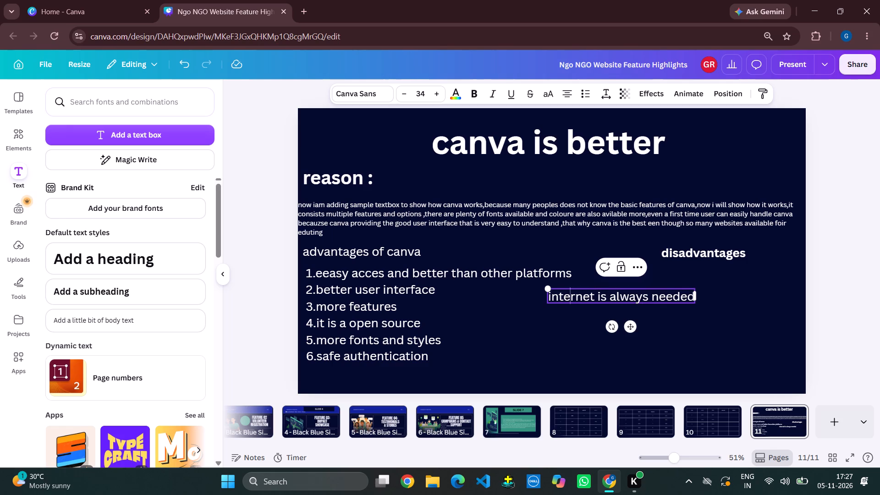
pyautogui.press('Left')
pyautogui.press('Left')
pyautogui.press('Left')
pyautogui.press('Left')
pyautogui.write('1.')
# Start a second line numbered "2." below "1.internet is always needed" in the disadvantages list.
pyautogui.press('Right')
pyautogui.press('Right')
pyautogui.press('Right')
pyautogui.press('Right')
pyautogui.press('Right')
pyautogui.press('Right')
pyautogui.press('Right')
pyautogui.press('Right')
pyautogui.press('Right')
pyautogui.press('Right')
pyautogui.press('Right')
pyautogui.press('Right')
pyautogui.press('Right')
pyautogui.press('Right')
pyautogui.press('Right')
pyautogui.press('Right')
pyautogui.press('Right')
pyautogui.press('Right')
pyautogui.press('Right')
pyautogui.press('Right')
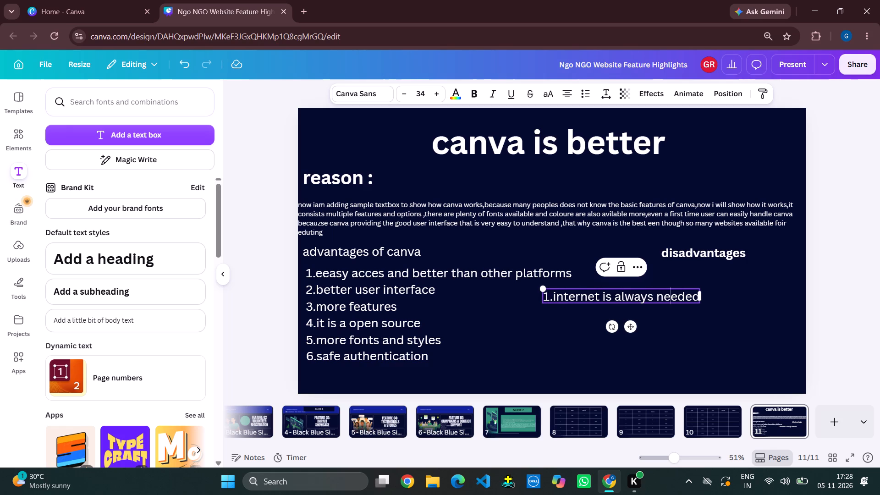
pyautogui.press('Right')
pyautogui.press('Right')
pyautogui.hotkey('shift', 'Return')
pyautogui.write('2.')
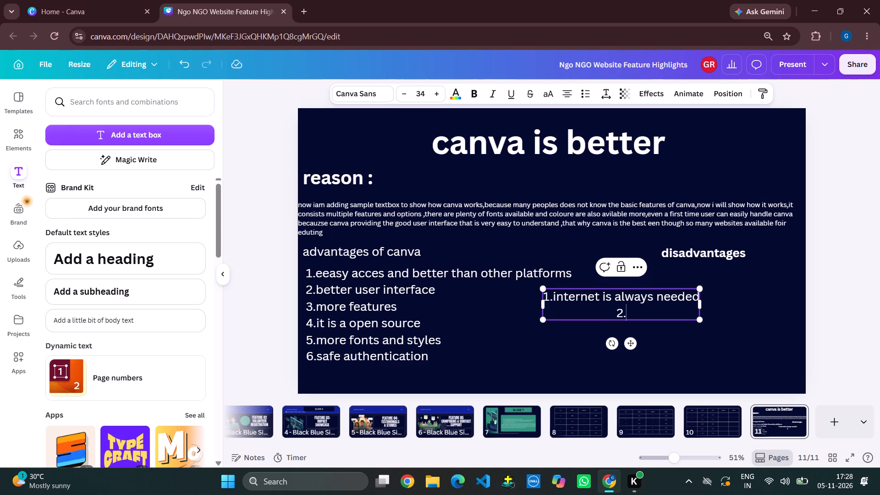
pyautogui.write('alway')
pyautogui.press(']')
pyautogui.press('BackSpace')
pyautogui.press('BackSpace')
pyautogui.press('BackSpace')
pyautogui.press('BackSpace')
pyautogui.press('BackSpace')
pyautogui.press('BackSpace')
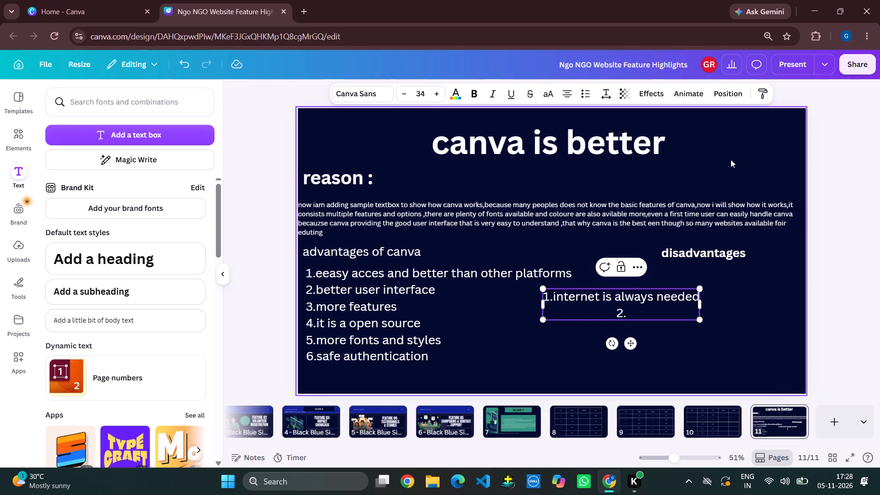
# Write "moving the objects is not really good" as item 2 of the disadvantages list.
pyautogui.press('m')
pyautogui.write('oving the ob')
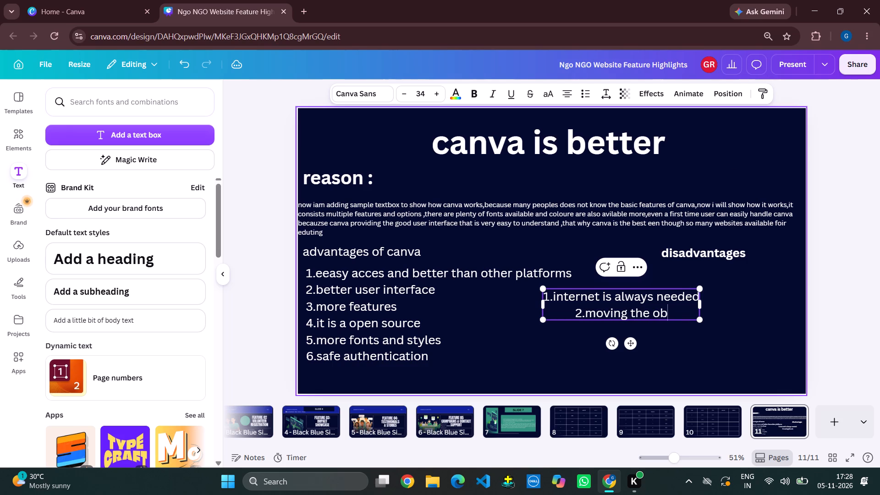
pyautogui.write('jects i')
pyautogui.press('space')
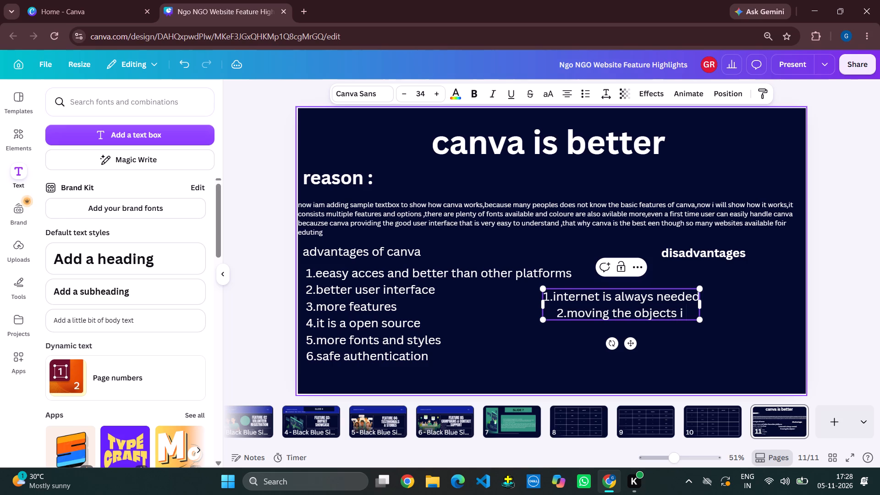
pyautogui.press('BackSpace')
pyautogui.write('s not reall')
pyautogui.write('y good')
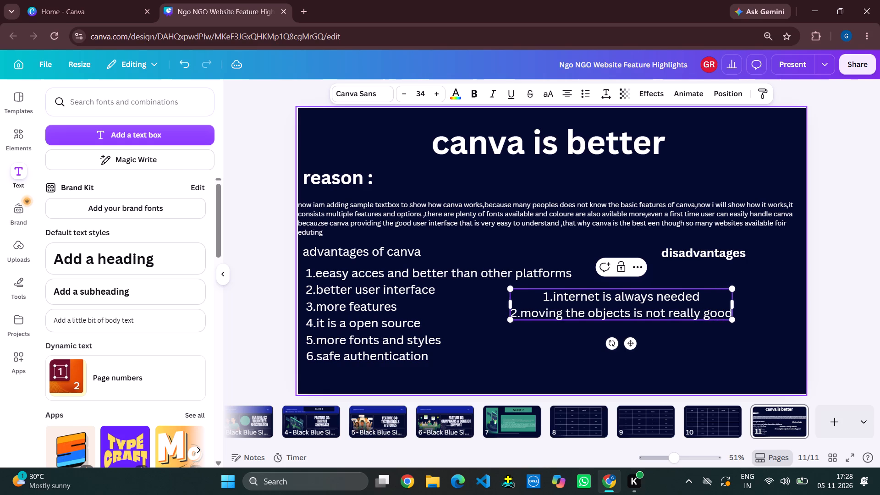
# Add the line "3.it dont have fixed alignment" to the disadvantages list.
pyautogui.hotkey('shift', 'Return')
pyautogui.press('3')
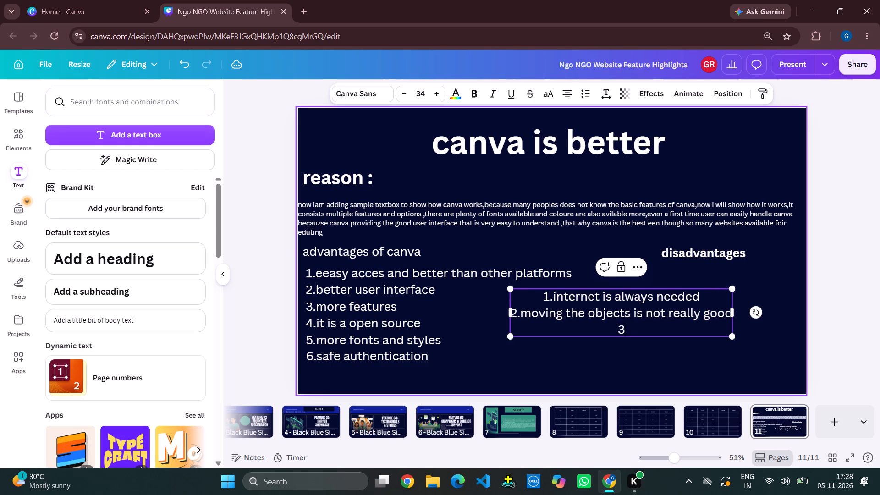
pyautogui.write('.it dont have')
pyautogui.press('space')
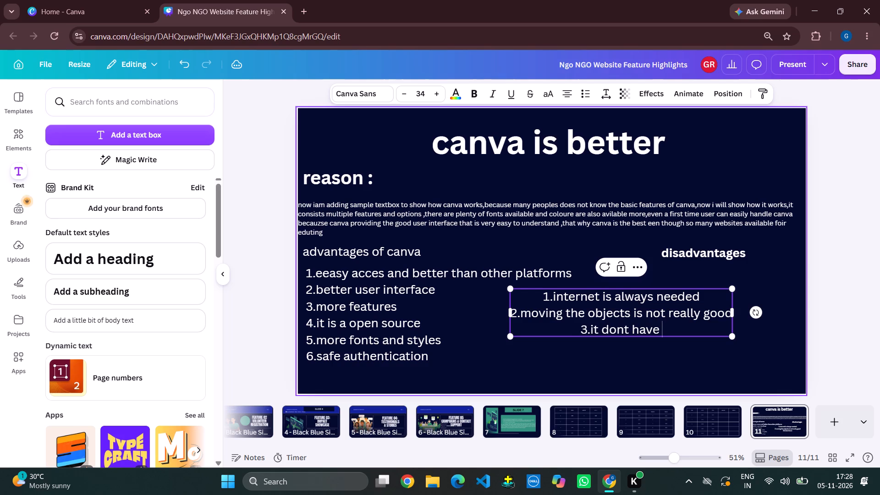
pyautogui.write('fixed alignment')
# Add the line "4.ms word has prefered rather than canva" to the disadvantages list.
pyautogui.hotkey('shift', 'Return')
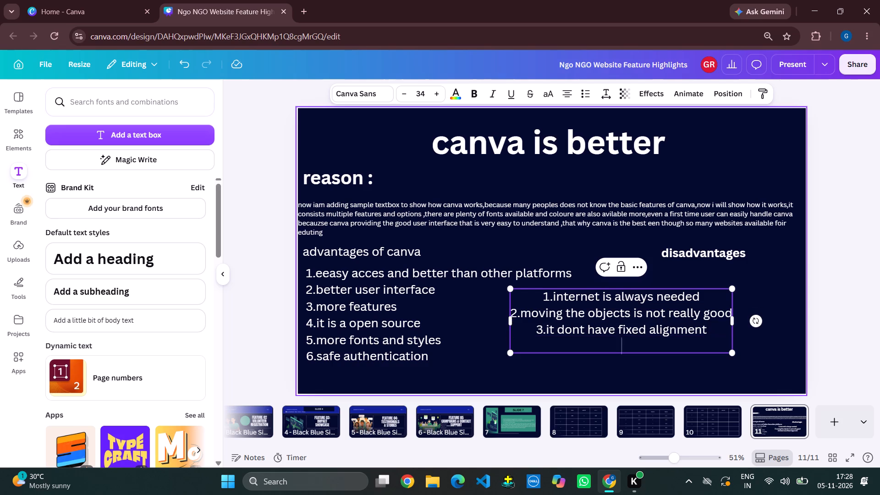
pyautogui.write('4.')
pyautogui.write('ms')
pyautogui.press('space')
pyautogui.write('word')
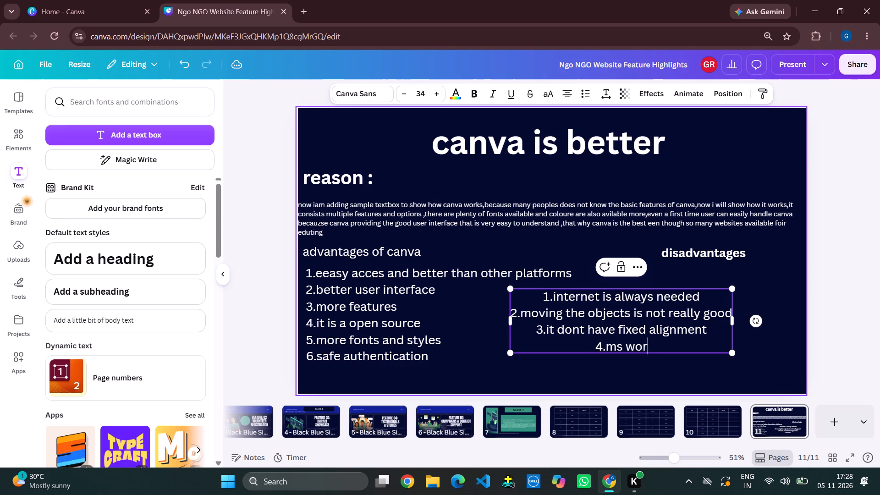
pyautogui.press('space')
pyautogui.write('has')
pyautogui.press('space')
pyautogui.write('prefered')
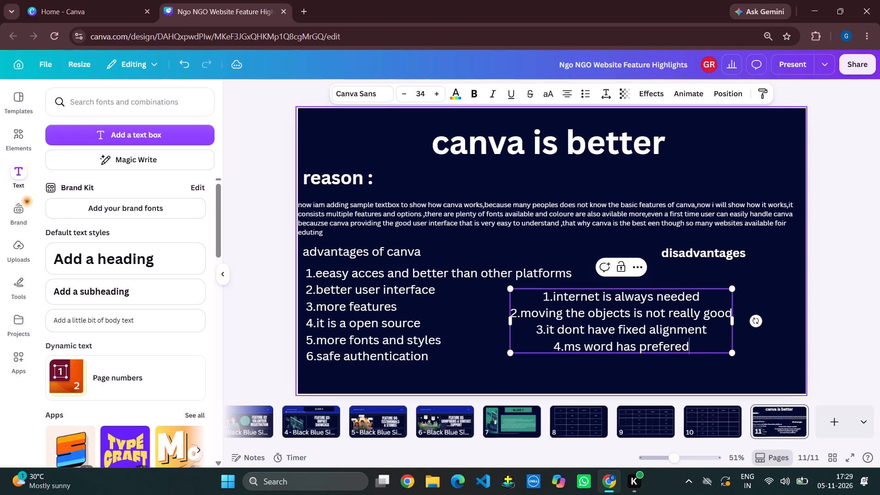
pyautogui.press('space')
pyautogui.write('rather')
pyautogui.press('space')
pyautogui.write('than')
pyautogui.press('space')
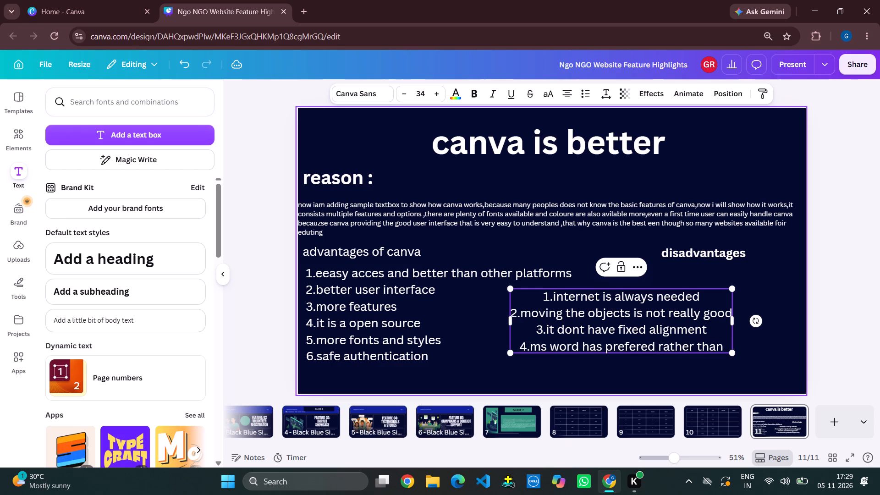
pyautogui.write('can')
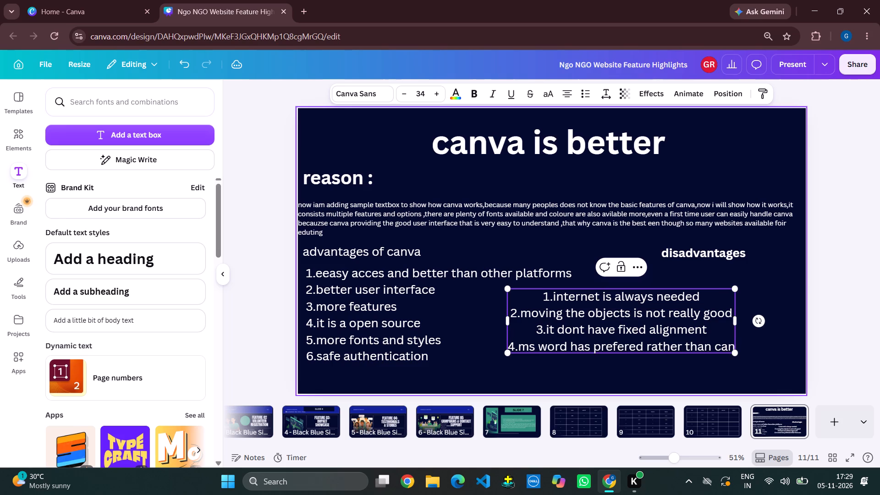
pyautogui.press('v')
pyautogui.press('a')
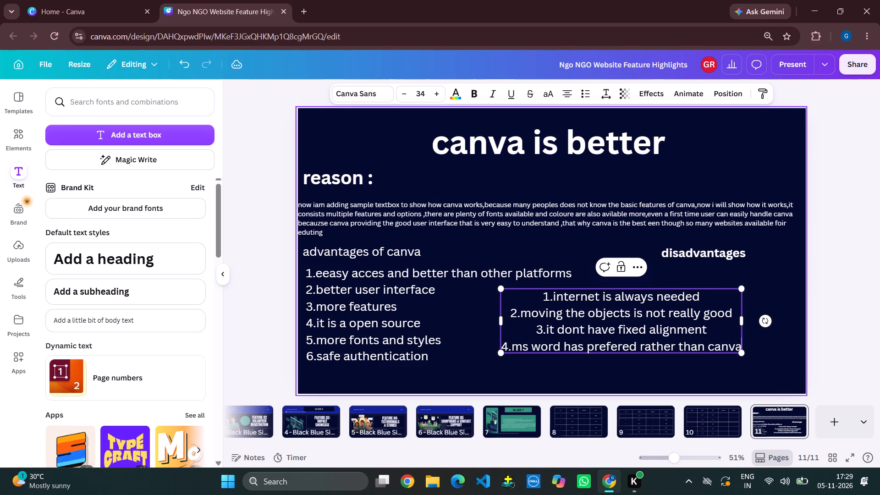
# Add the line "5.user need to know how to handle the situatione" to the disadvantages list.
pyautogui.hotkey('shift', 'Return')
pyautogui.press('5')
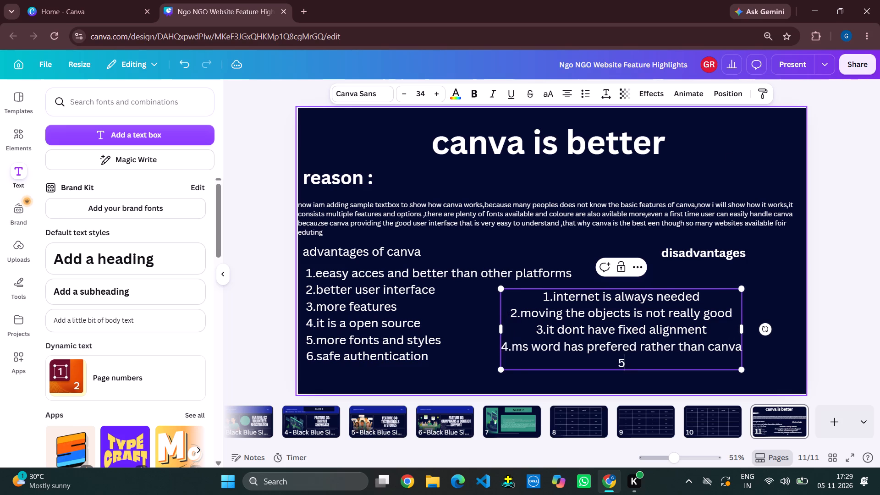
pyautogui.press('.')
pyautogui.write('ho')
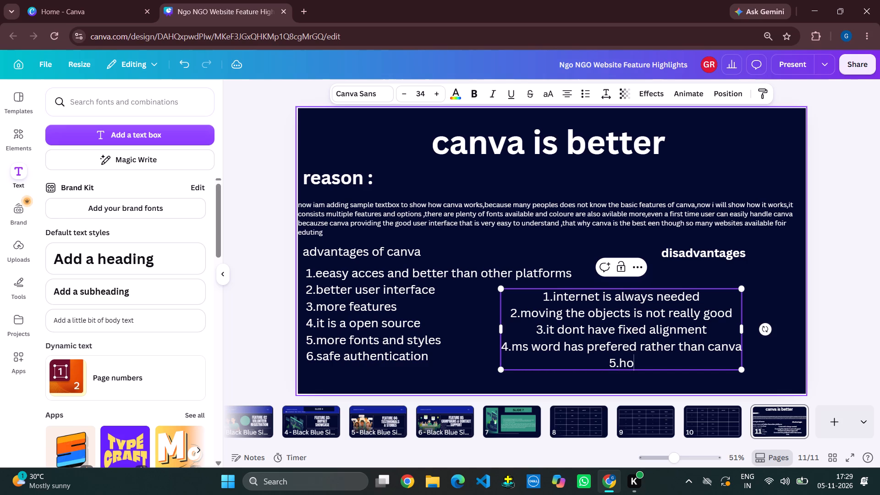
pyautogui.press('BackSpace')
pyautogui.press('BackSpace')
pyautogui.write('user')
pyautogui.press('space')
pyautogui.write('need to know how to handl')
pyautogui.write('e the s')
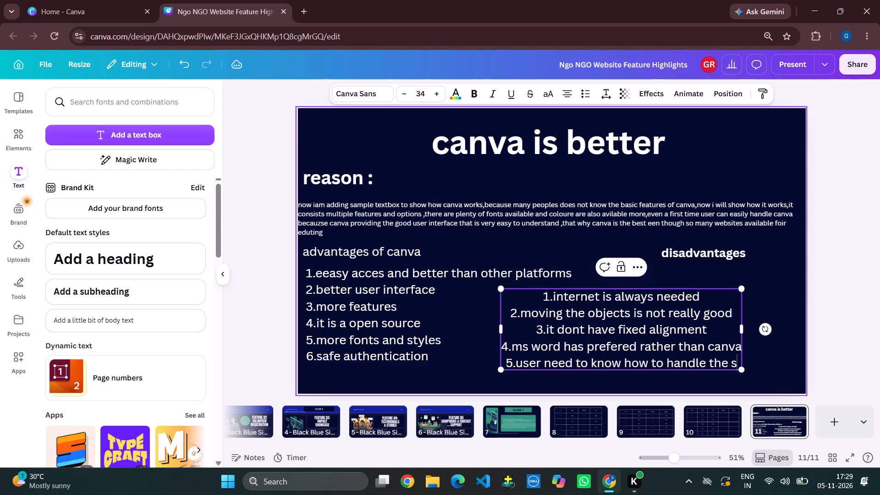
pyautogui.press('i')
pyautogui.write('tu')
pyautogui.press('a')
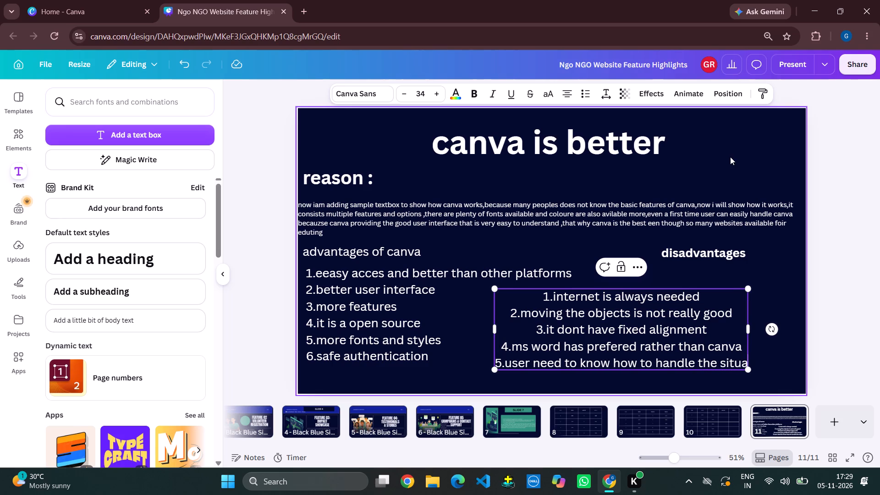
pyautogui.press('t')
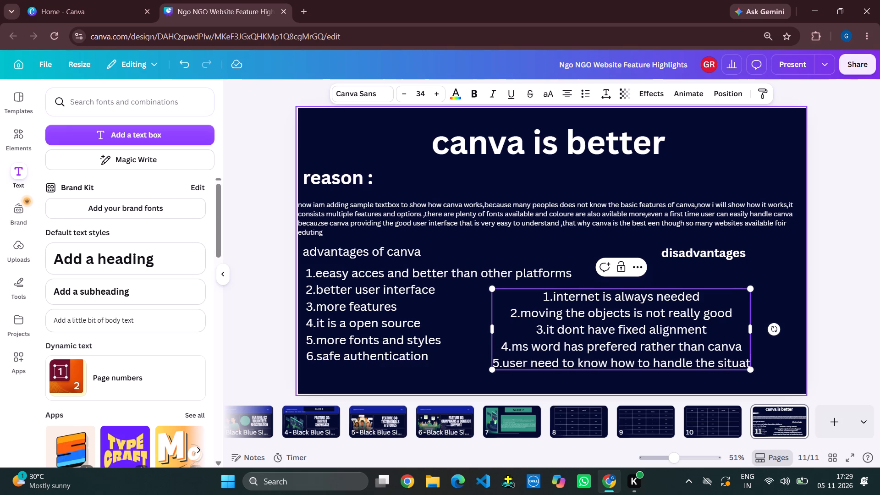
pyautogui.write('io')
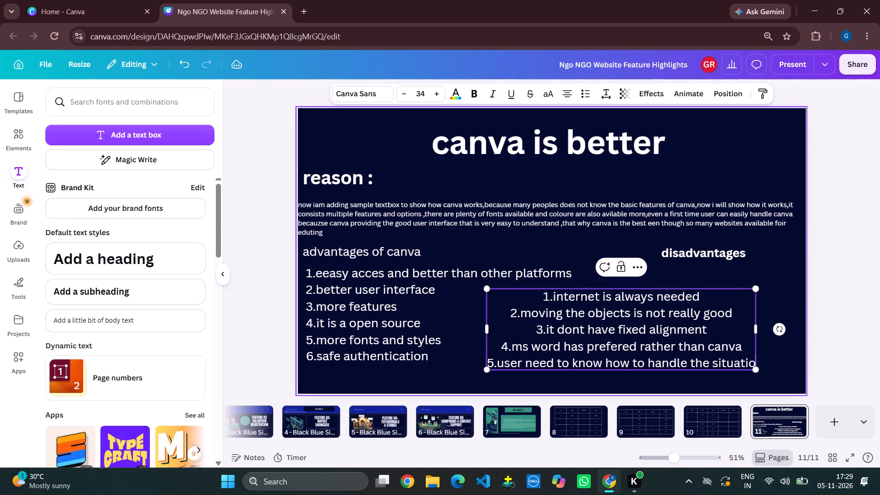
pyautogui.press('n')
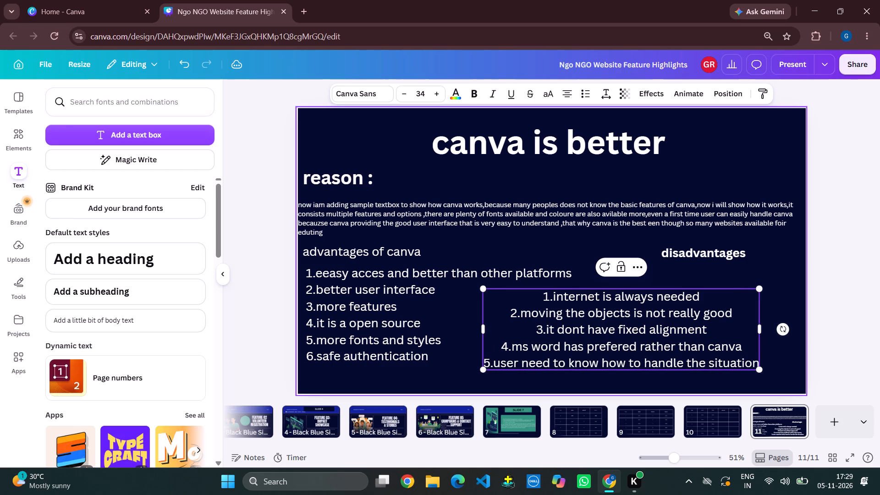
pyautogui.press('e')
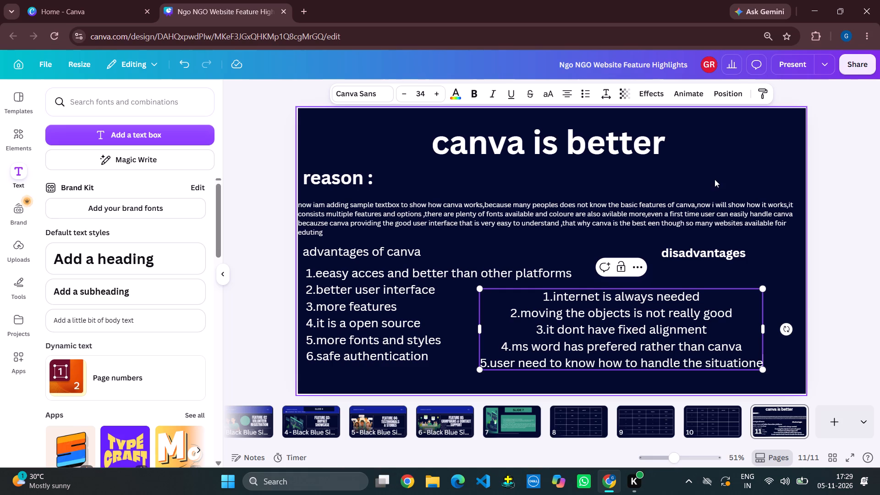
# Left-align all five lines of the disadvantages list and deselect the text box.
pyautogui.moveTo(649, 352); pyautogui.dragTo(654, 296)
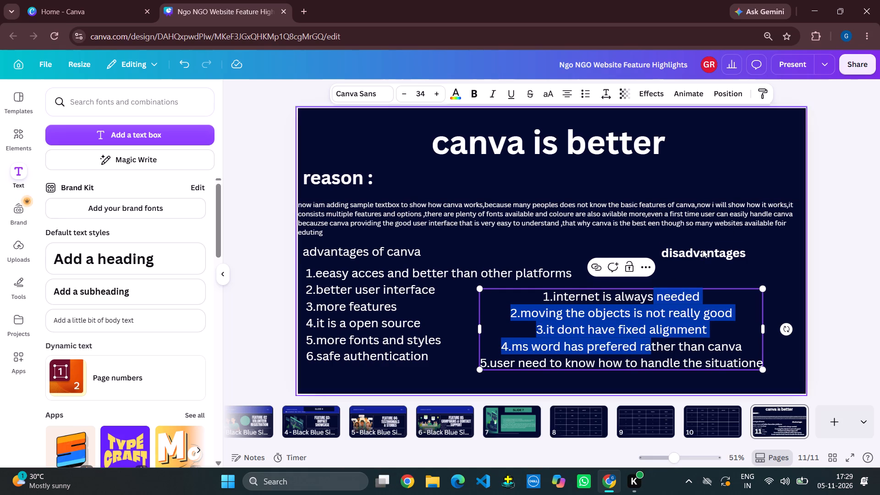
pyautogui.click(728, 260)
pyautogui.doubleClick(759, 329)
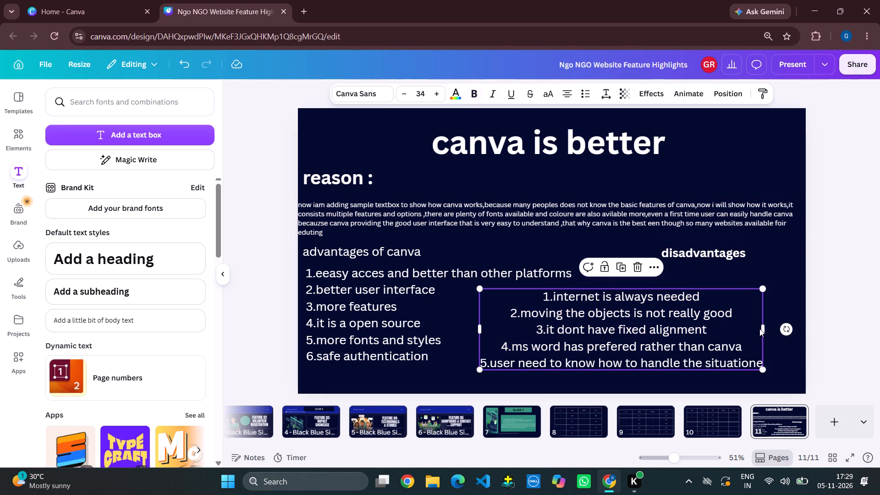
pyautogui.click(731, 338)
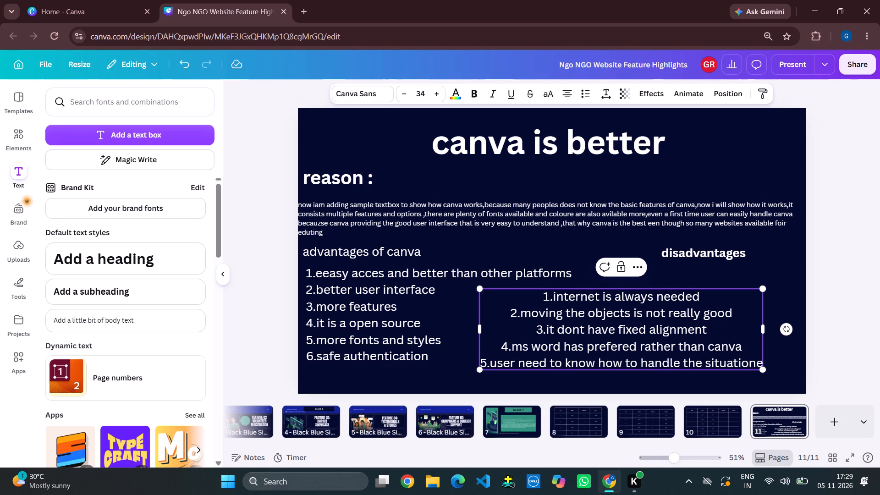
pyautogui.hotkey('ctrl', 'a')
pyautogui.click(563, 91)
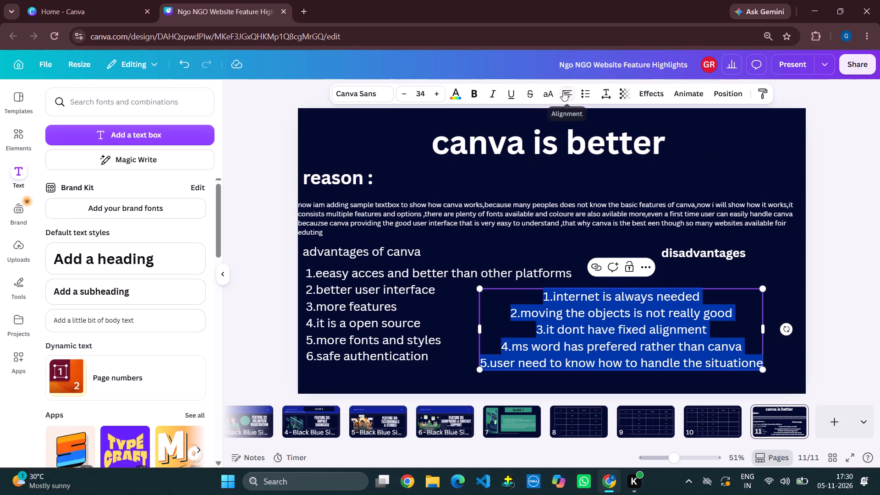
pyautogui.click(714, 269)
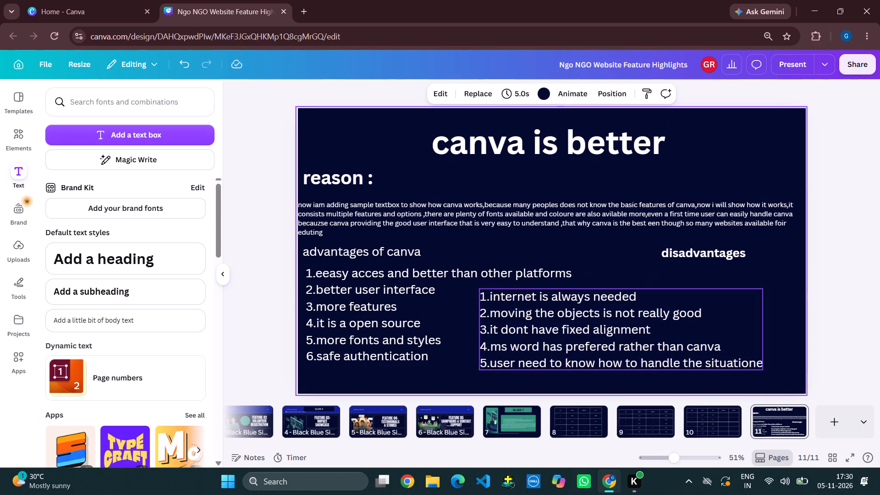